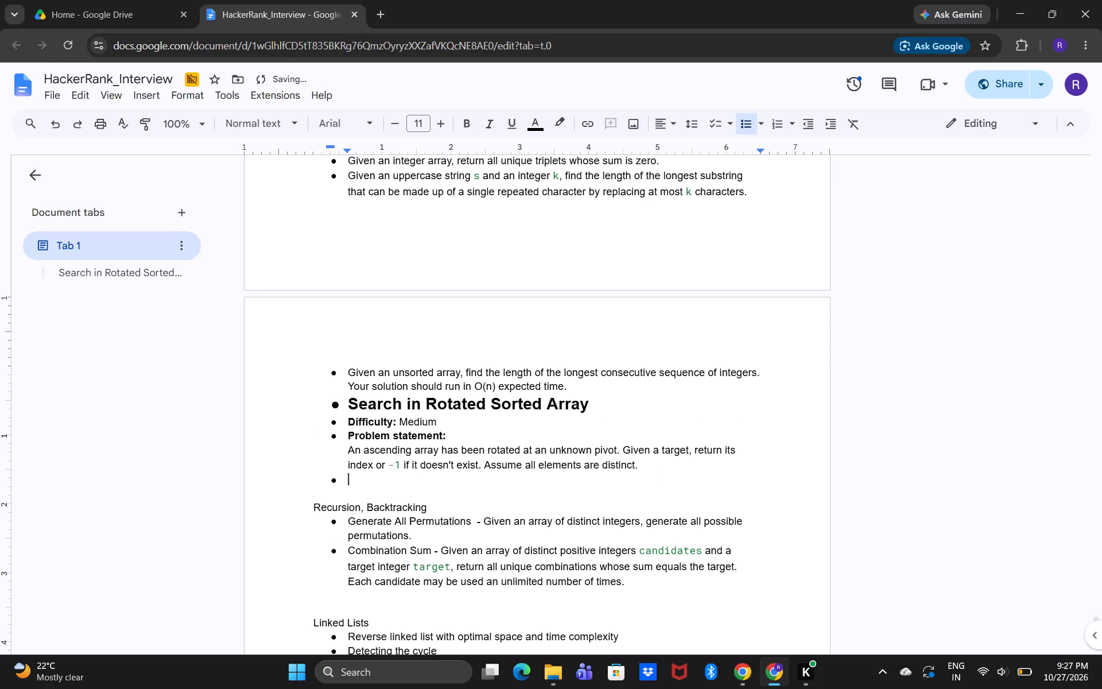
# Delete the "Difficulty: Medium" line and the "Problem statement:" label from the pasted Search in Rotated Sorted Array question.
pyautogui.moveTo(453, 437); pyautogui.dragTo(360, 425)
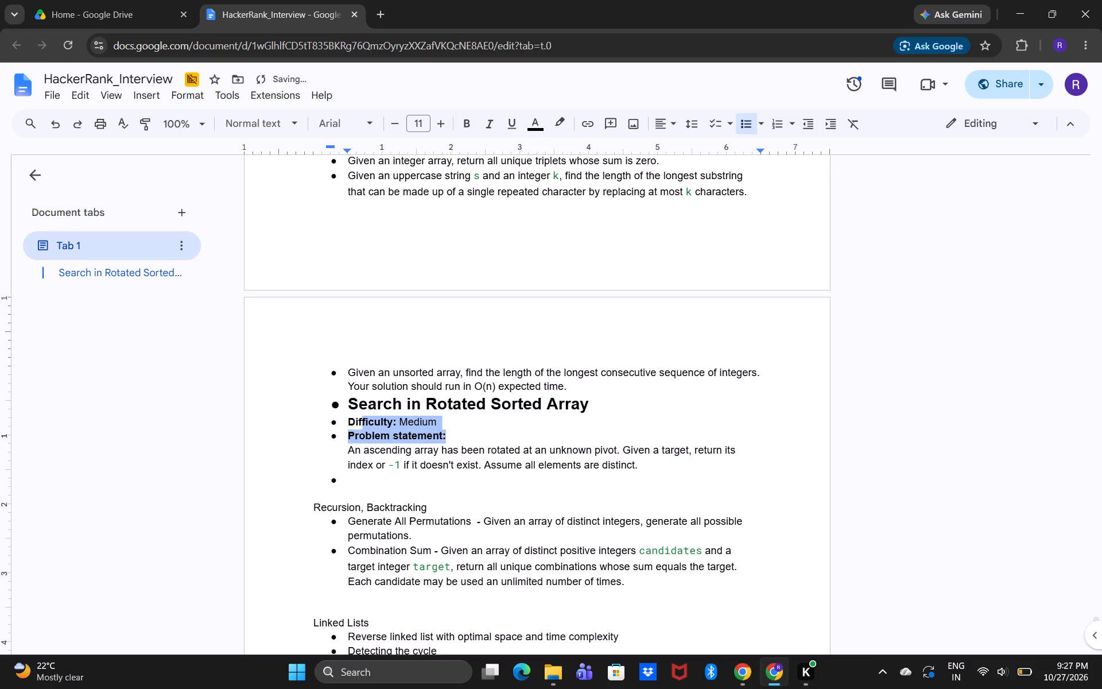
pyautogui.moveTo(360, 425); pyautogui.dragTo(352, 423)
pyautogui.press('BackSpace')
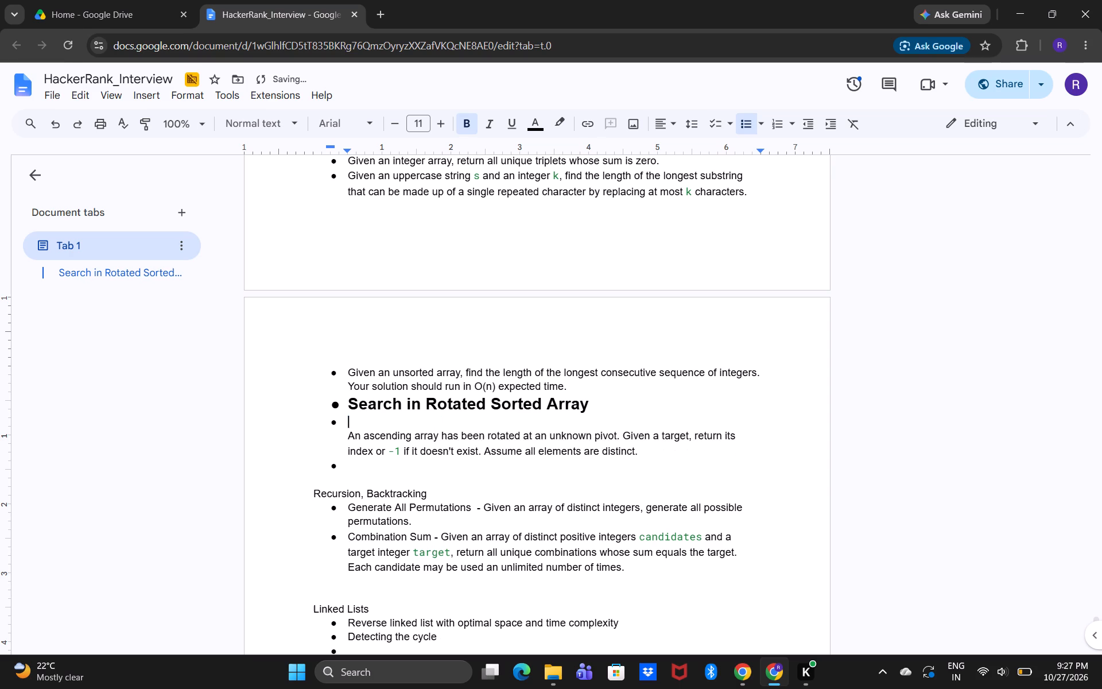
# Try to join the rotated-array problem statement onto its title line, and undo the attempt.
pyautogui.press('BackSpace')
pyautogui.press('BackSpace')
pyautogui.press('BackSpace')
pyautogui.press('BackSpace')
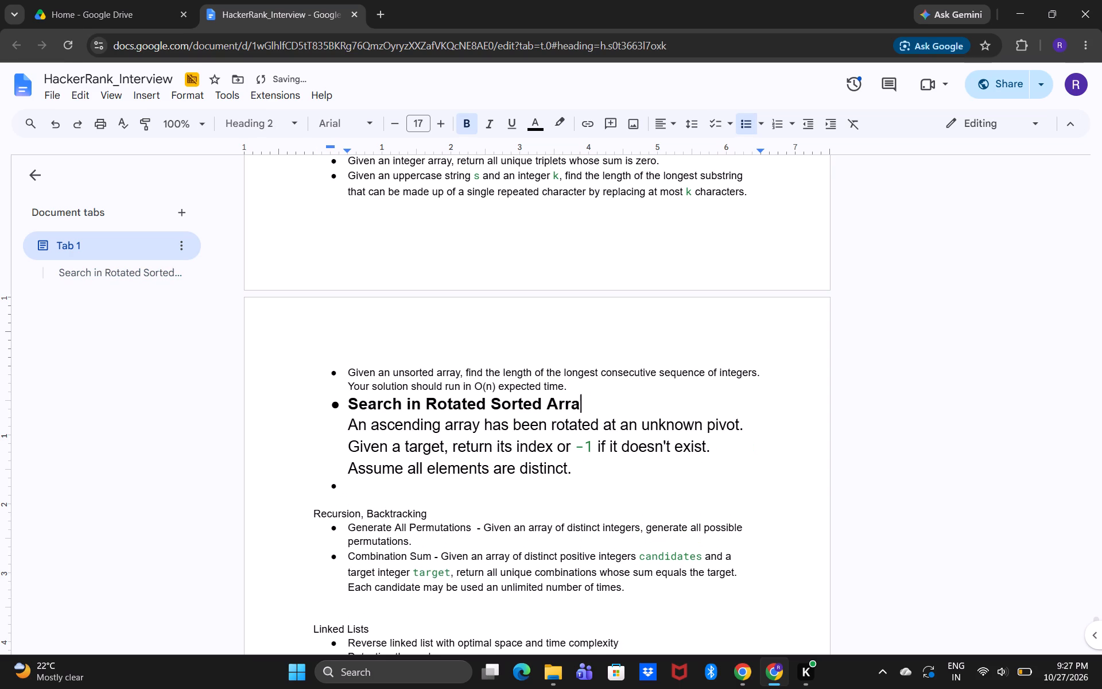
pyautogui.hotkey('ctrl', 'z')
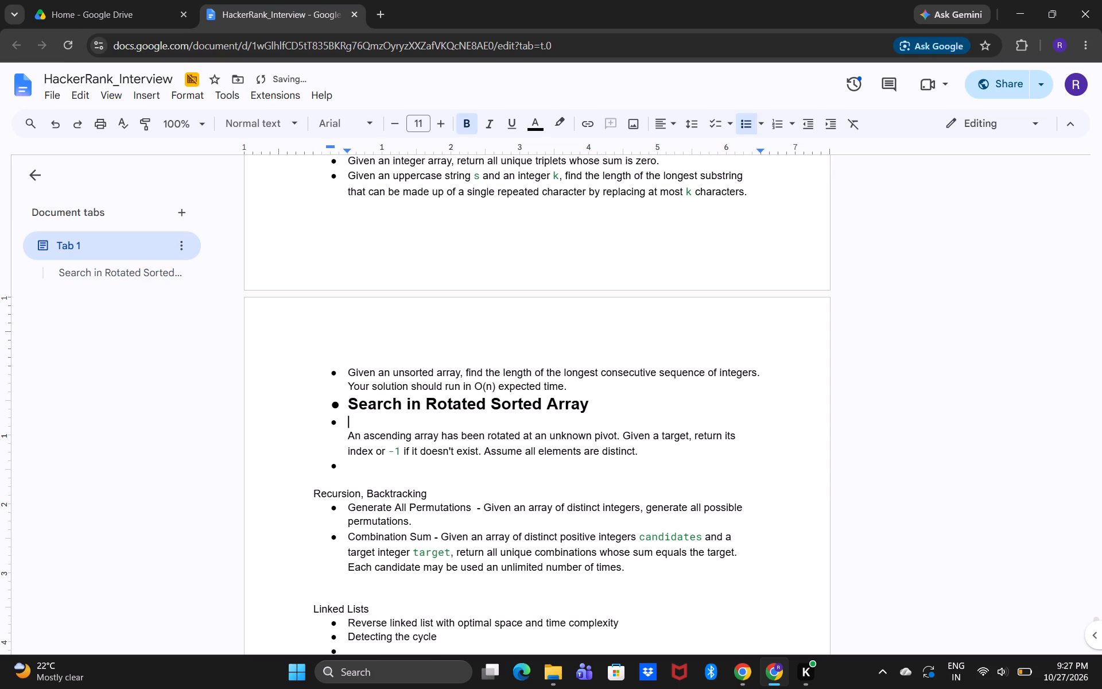
# Set the Search in Rotated Sorted Array title and the text beneath it to font size 11 without bold.
pyautogui.click(347, 407)
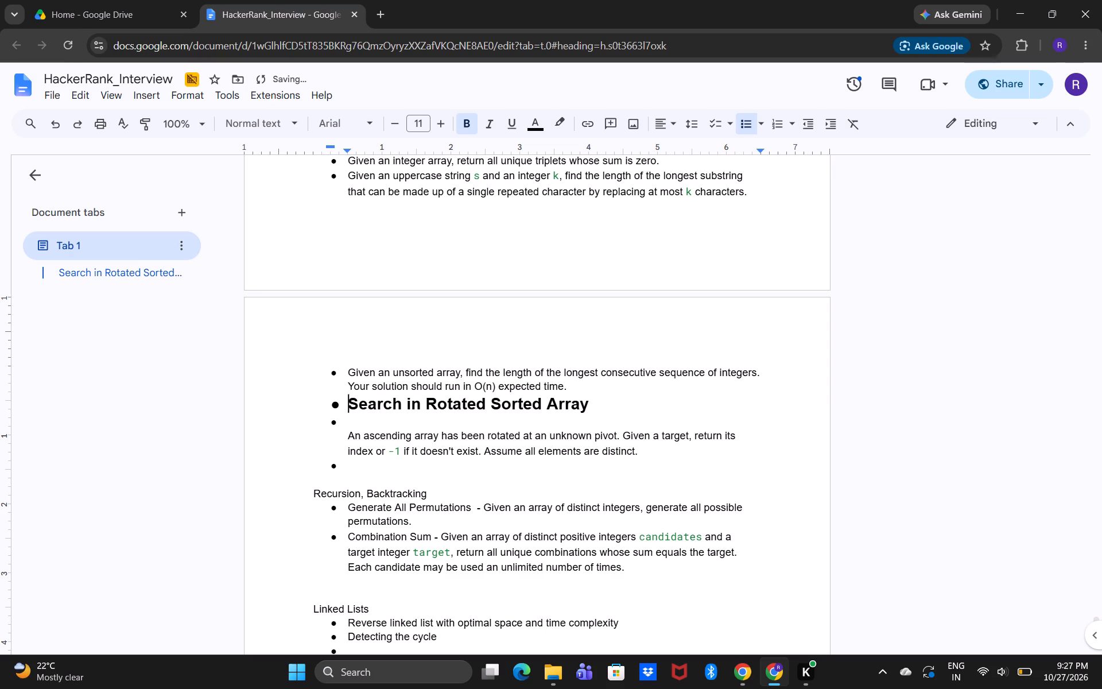
pyautogui.click(369, 438)
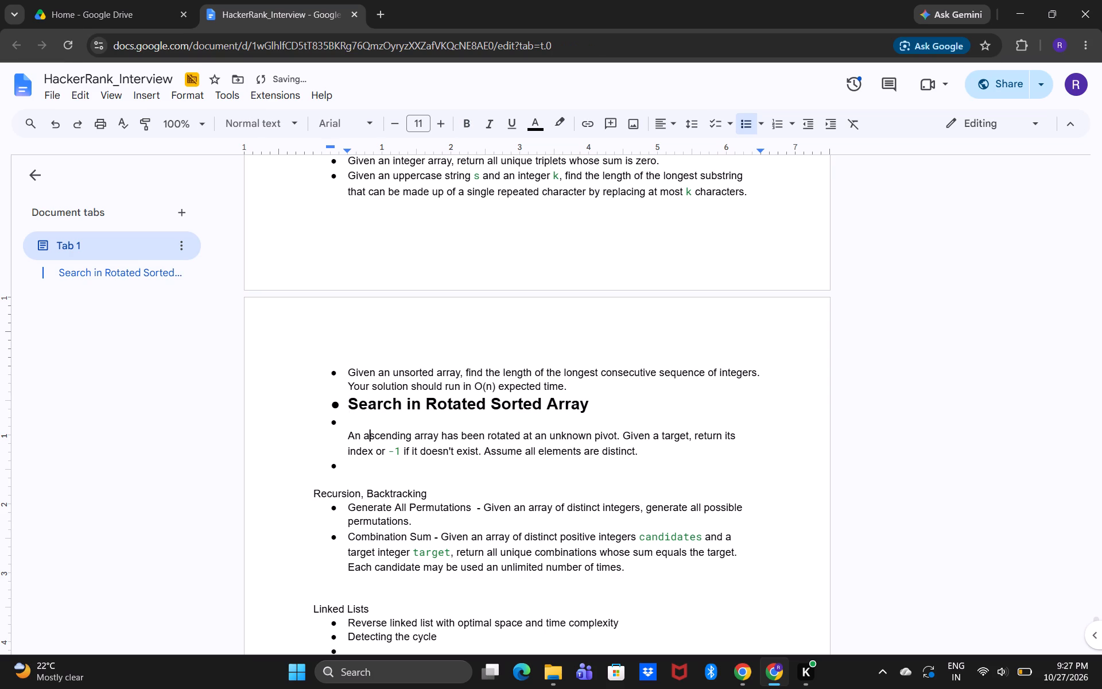
pyautogui.moveTo(351, 408); pyautogui.dragTo(458, 437)
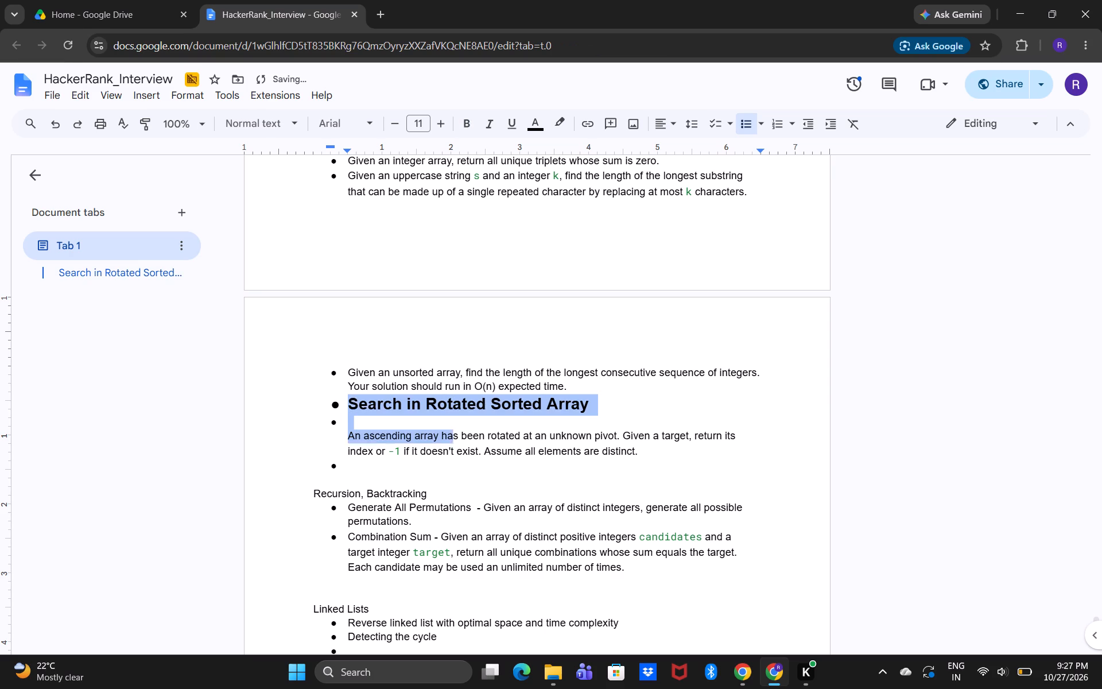
pyautogui.moveTo(458, 437); pyautogui.dragTo(475, 446)
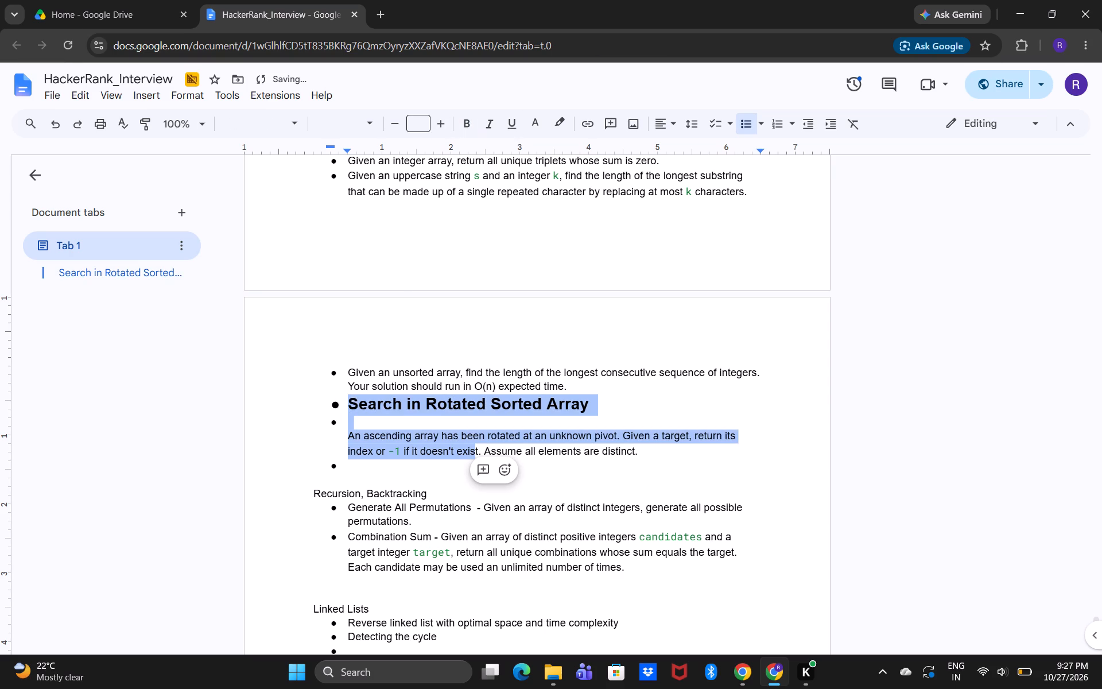
pyautogui.click(429, 125)
pyautogui.click(425, 206)
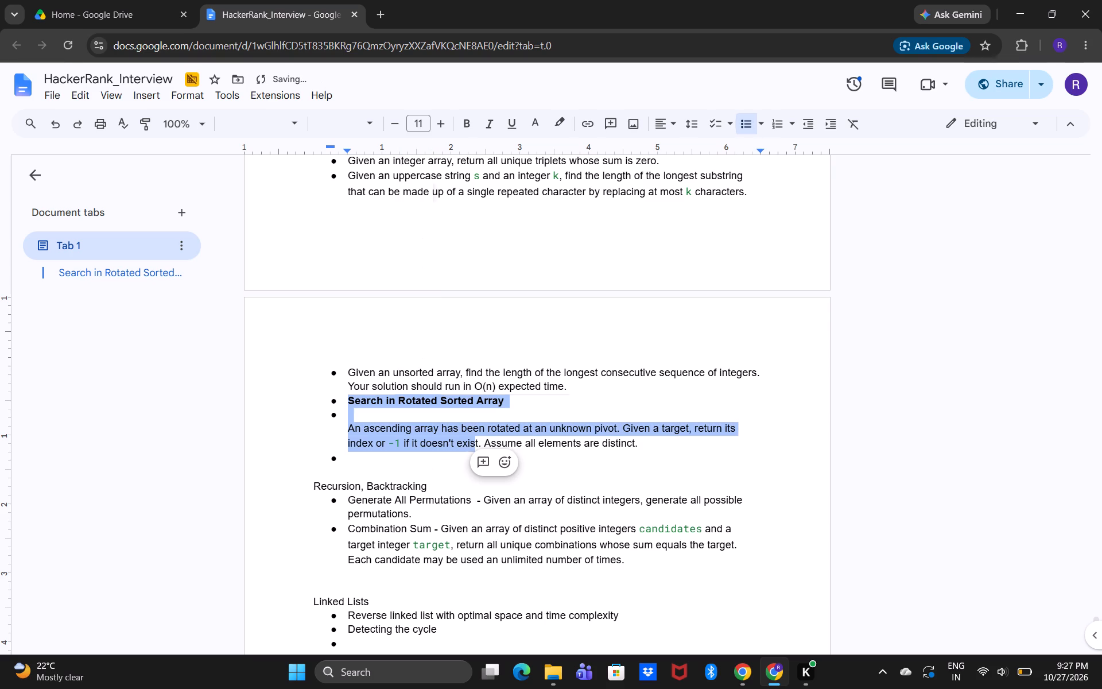
pyautogui.click(463, 127)
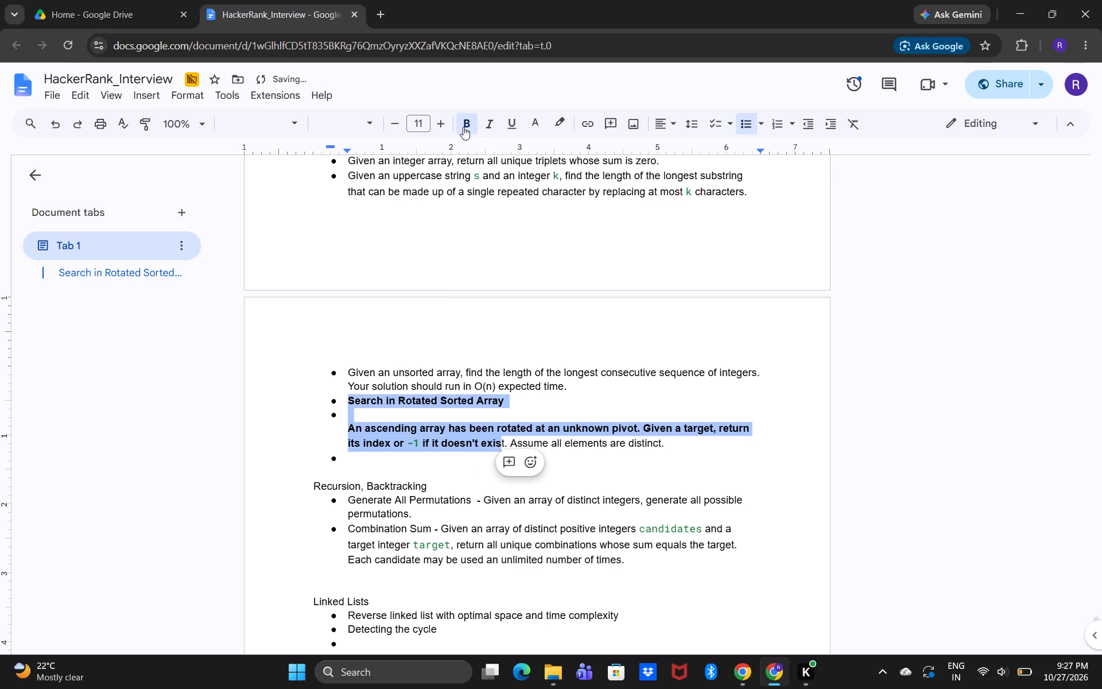
pyautogui.click(463, 127)
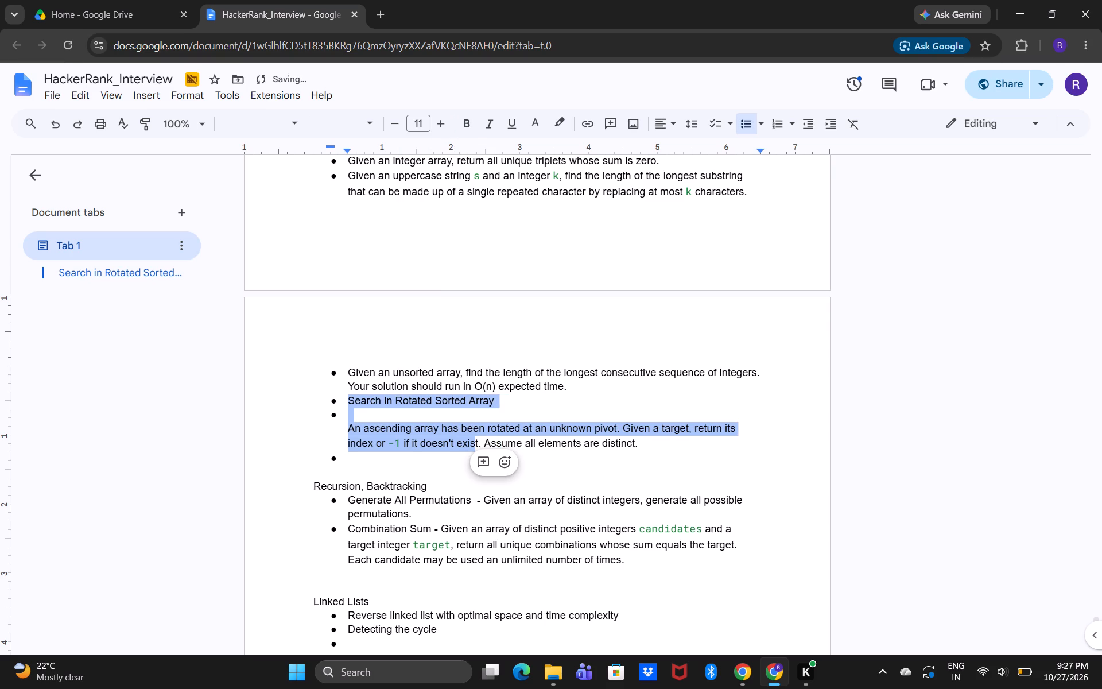
# Join the rotated-array problem statement onto the Search in Rotated Sorted Array title line, separated by " - ".
pyautogui.click(347, 429)
pyautogui.press('BackSpace')
pyautogui.press('BackSpace')
pyautogui.press('BackSpace')
pyautogui.press('BackSpace')
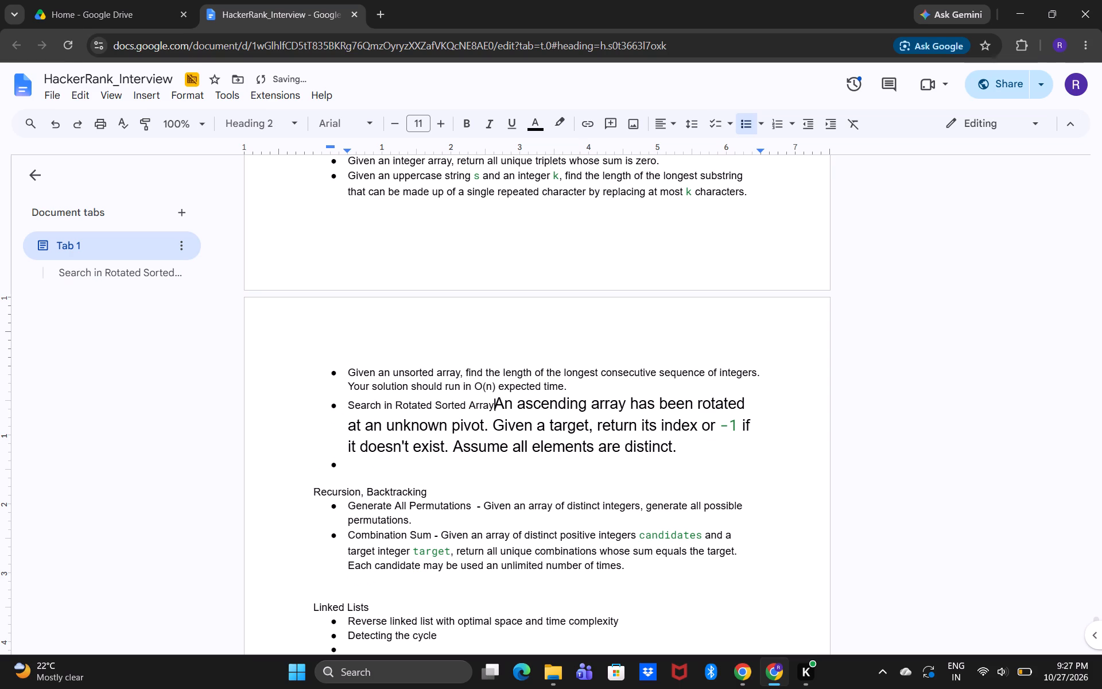
pyautogui.press('space')
pyautogui.write('-')
pyautogui.press('space')
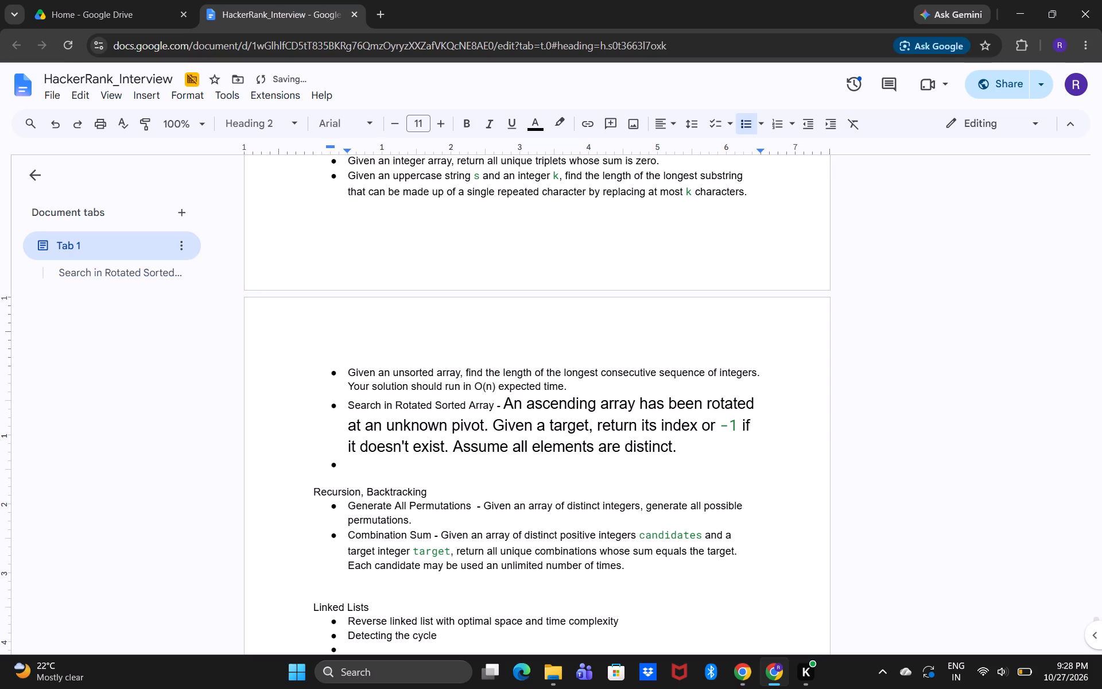
# Set the joined rotated-array problem statement to font size 11.
pyautogui.moveTo(502, 407); pyautogui.dragTo(681, 454)
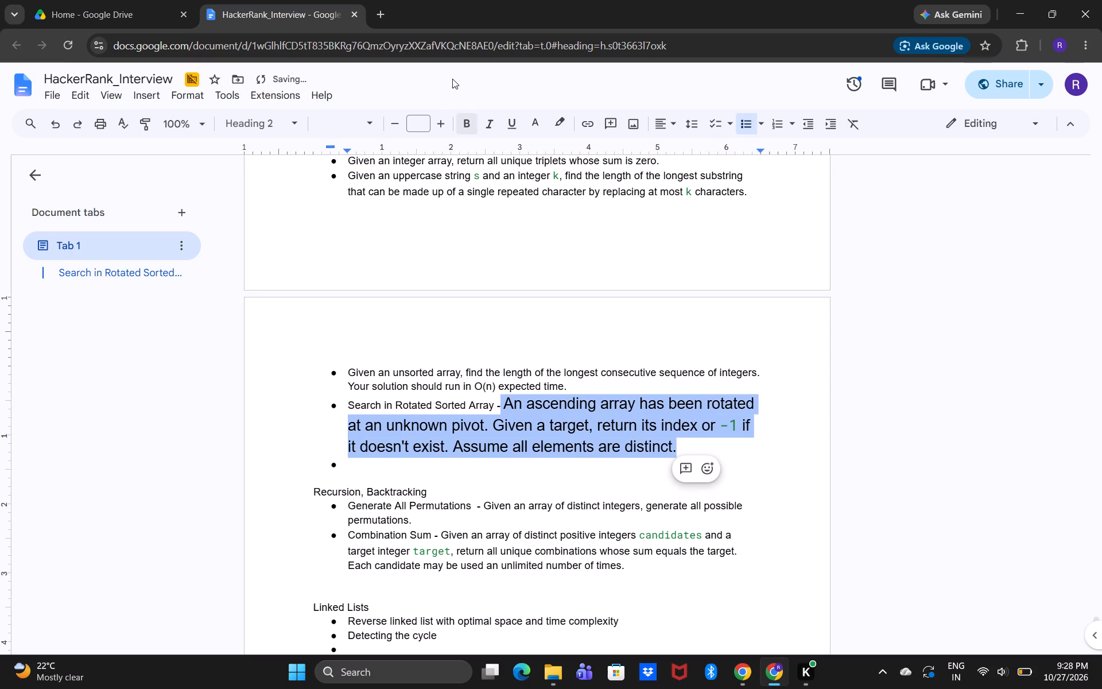
pyautogui.click(417, 127)
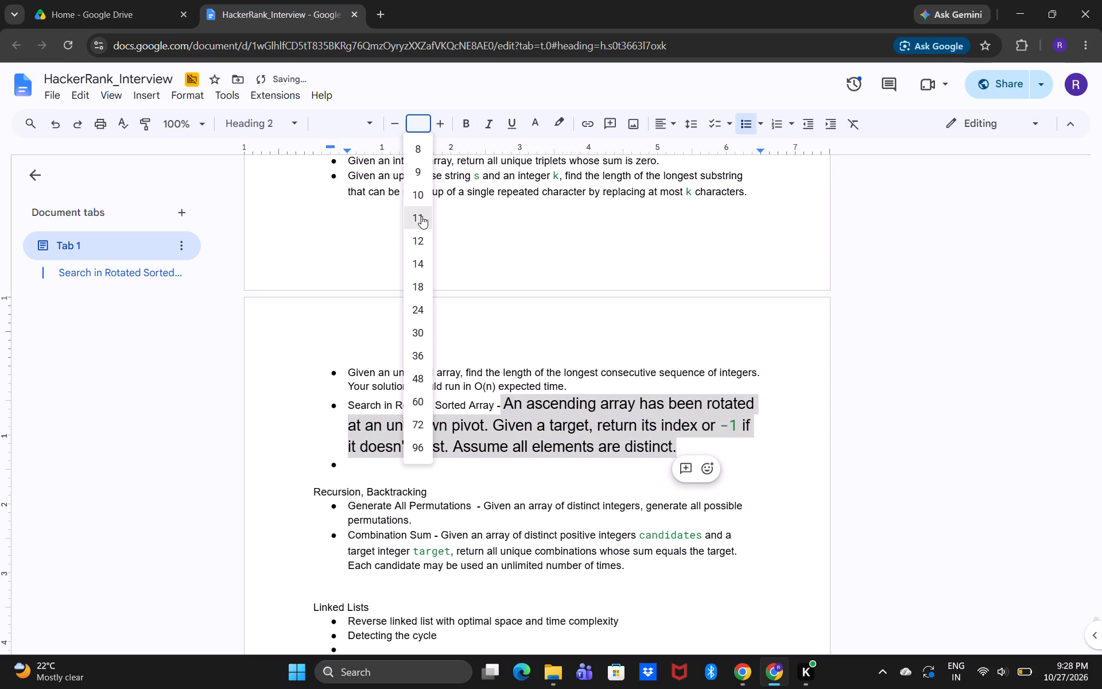
pyautogui.click(421, 216)
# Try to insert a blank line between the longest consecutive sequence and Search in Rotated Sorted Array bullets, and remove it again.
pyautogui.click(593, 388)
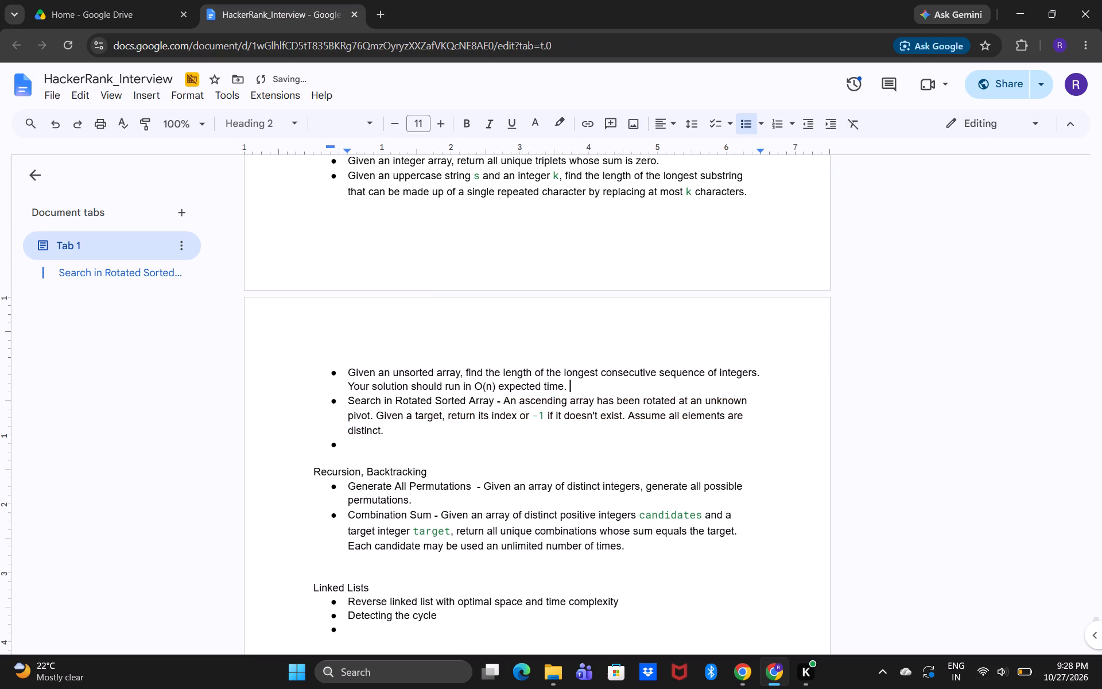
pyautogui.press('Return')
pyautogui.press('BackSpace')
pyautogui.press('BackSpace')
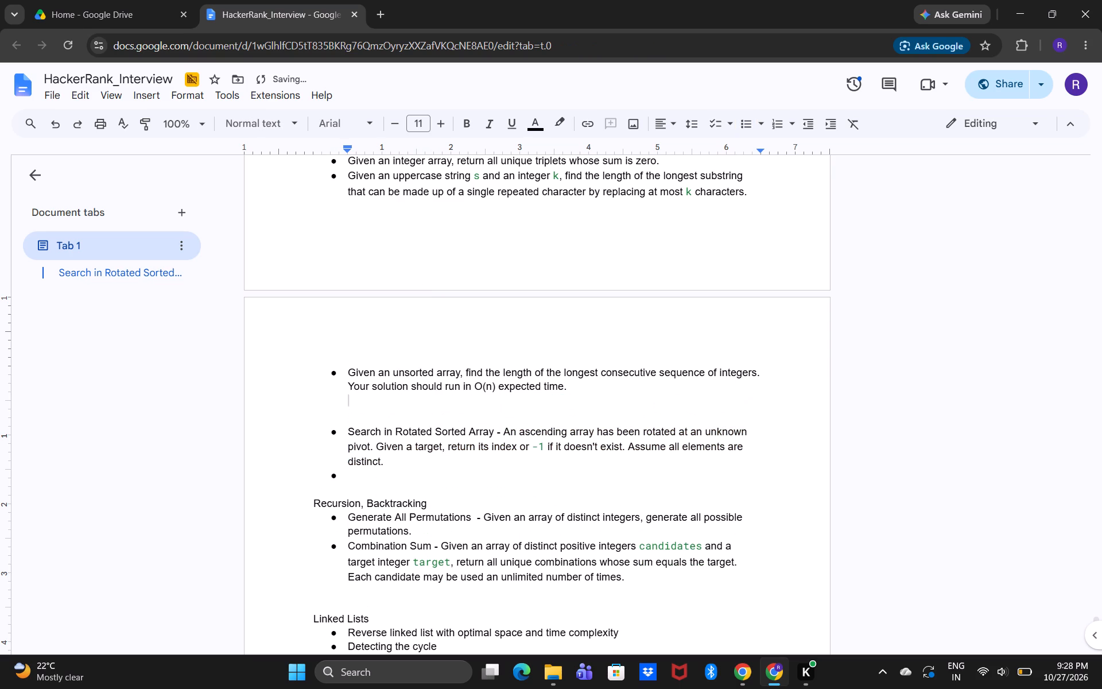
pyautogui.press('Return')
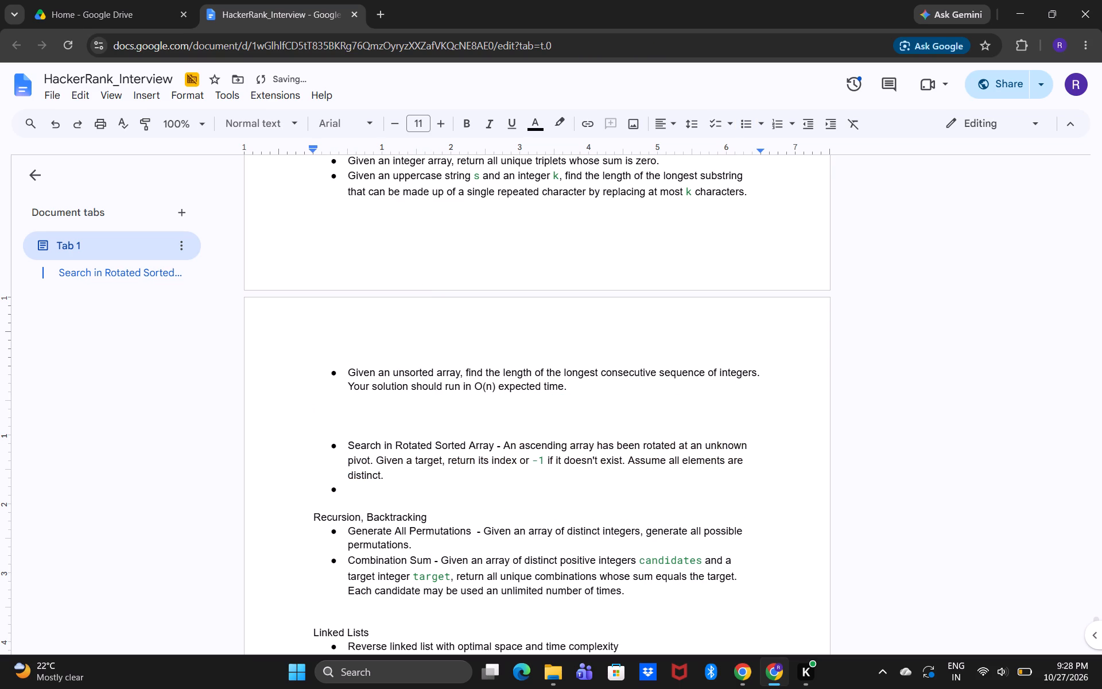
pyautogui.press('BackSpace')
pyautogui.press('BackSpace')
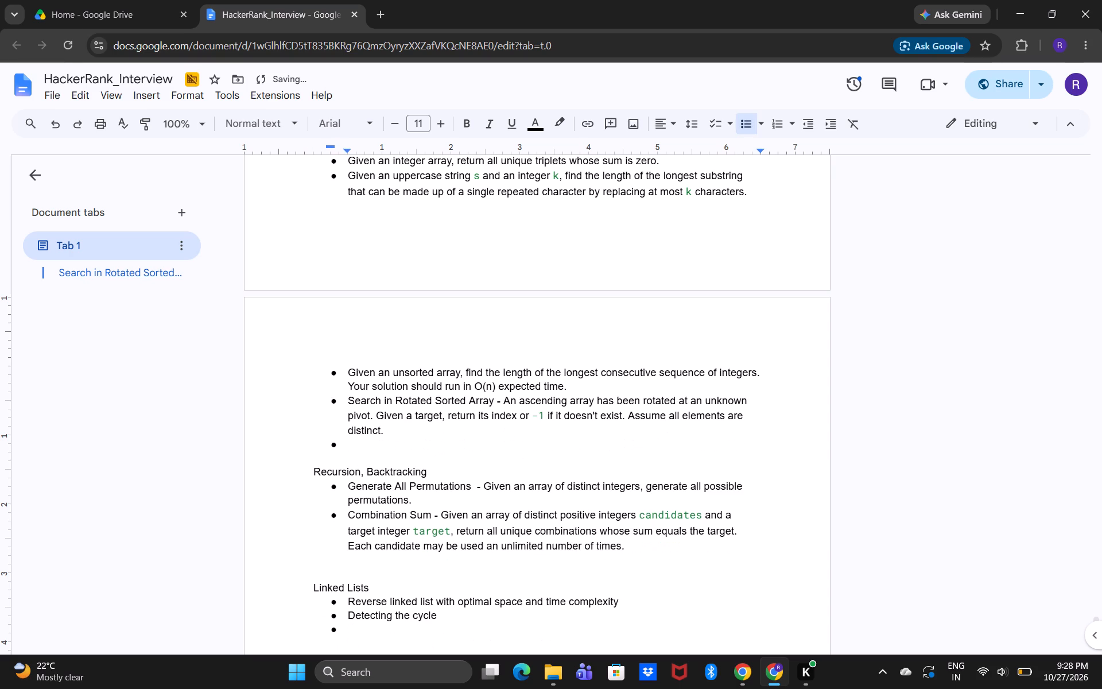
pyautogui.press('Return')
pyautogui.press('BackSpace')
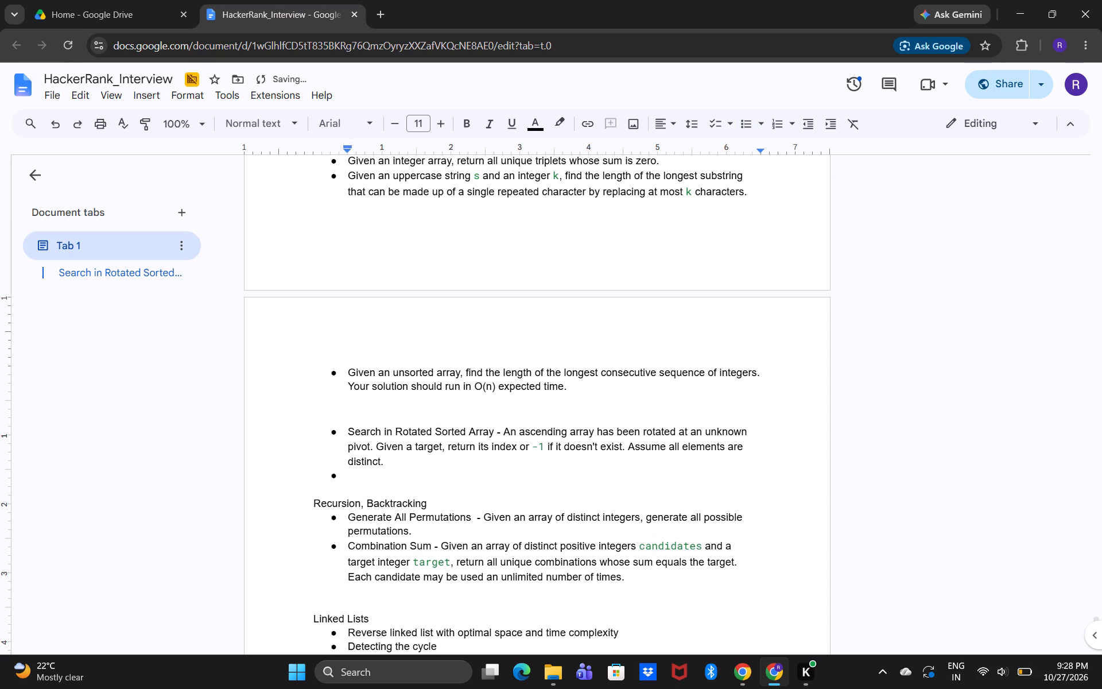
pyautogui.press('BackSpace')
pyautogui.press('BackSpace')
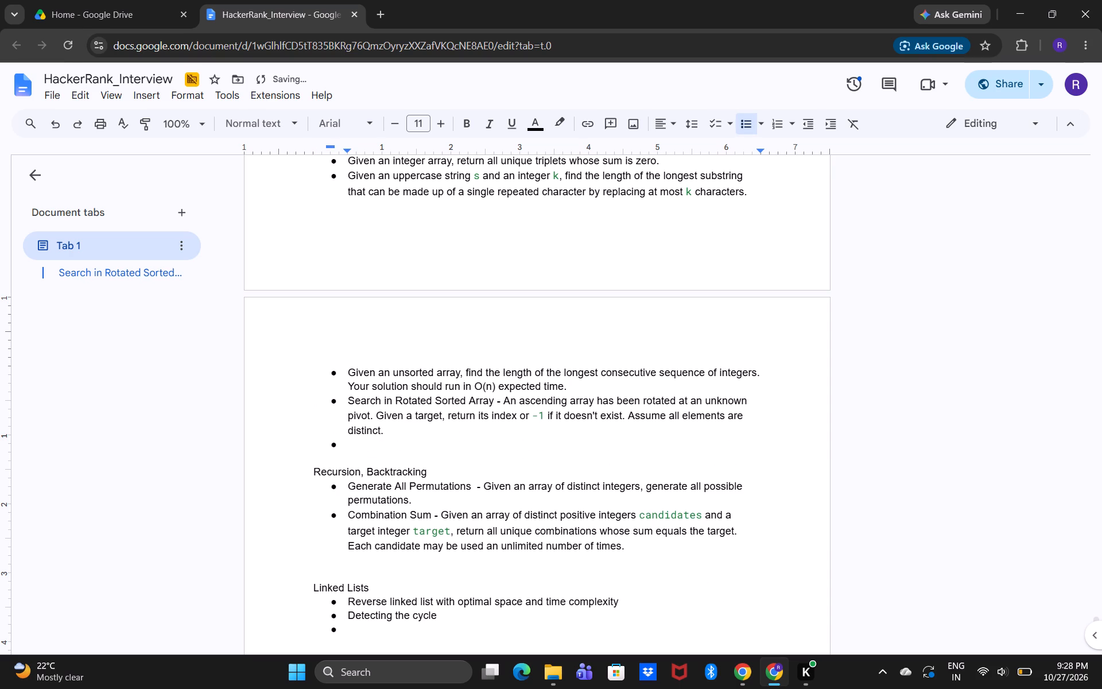
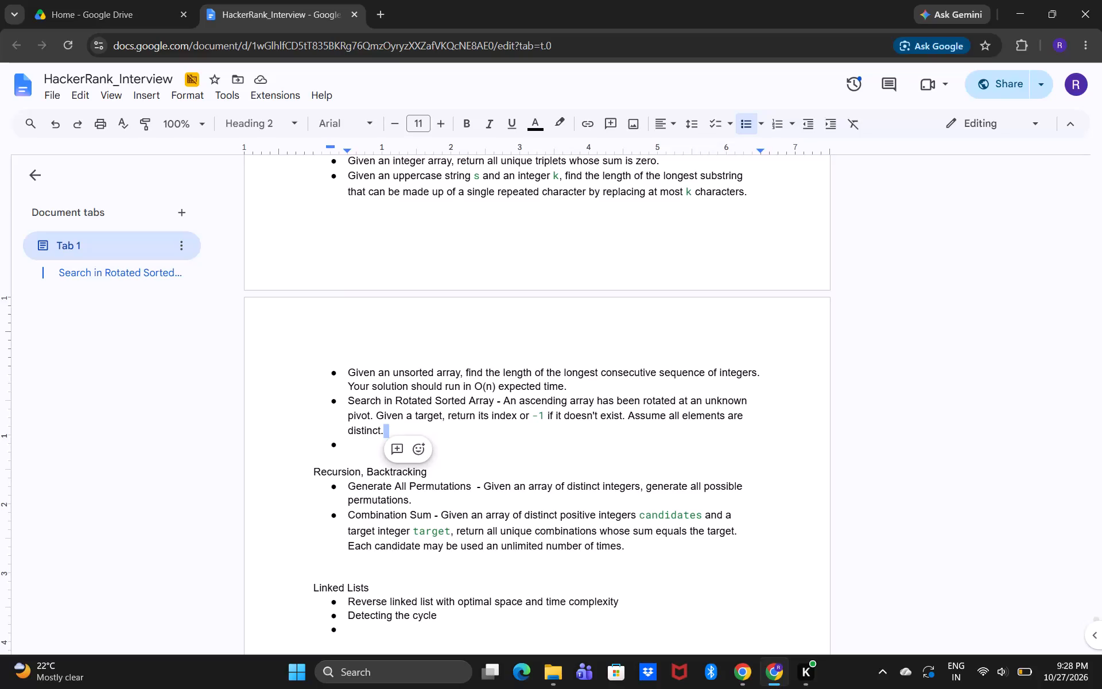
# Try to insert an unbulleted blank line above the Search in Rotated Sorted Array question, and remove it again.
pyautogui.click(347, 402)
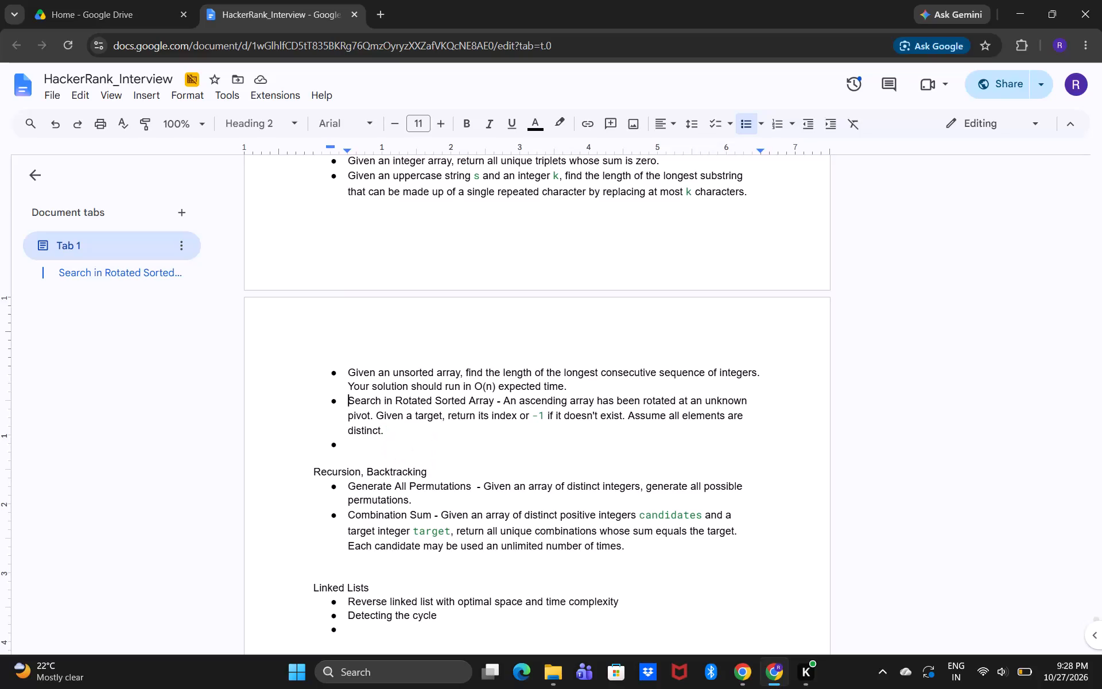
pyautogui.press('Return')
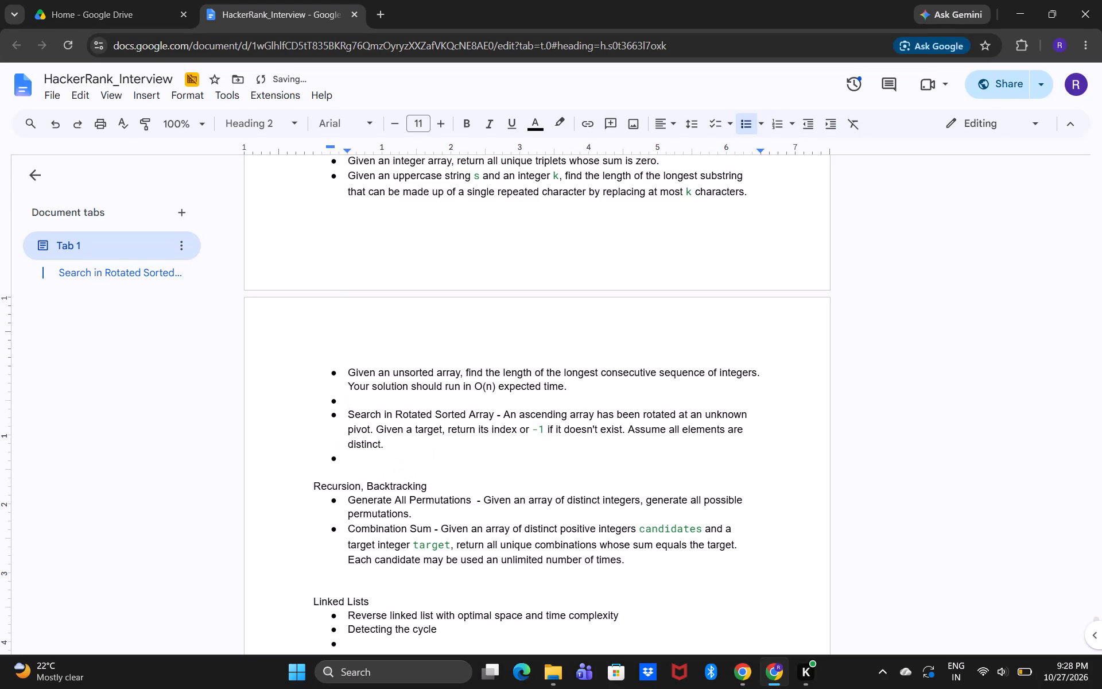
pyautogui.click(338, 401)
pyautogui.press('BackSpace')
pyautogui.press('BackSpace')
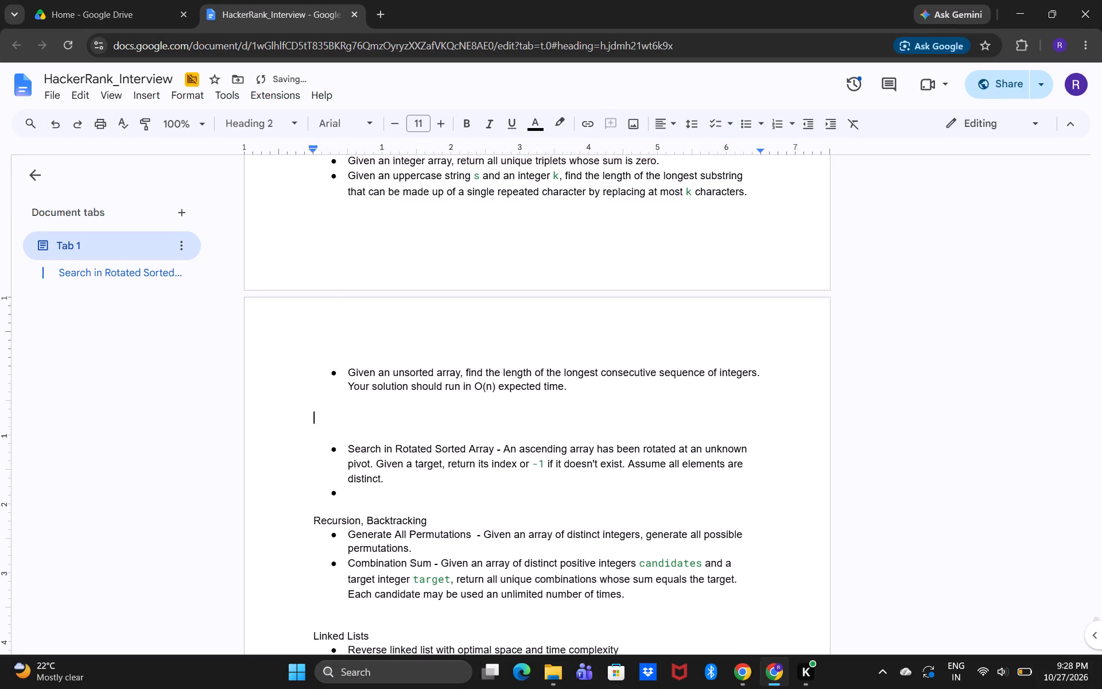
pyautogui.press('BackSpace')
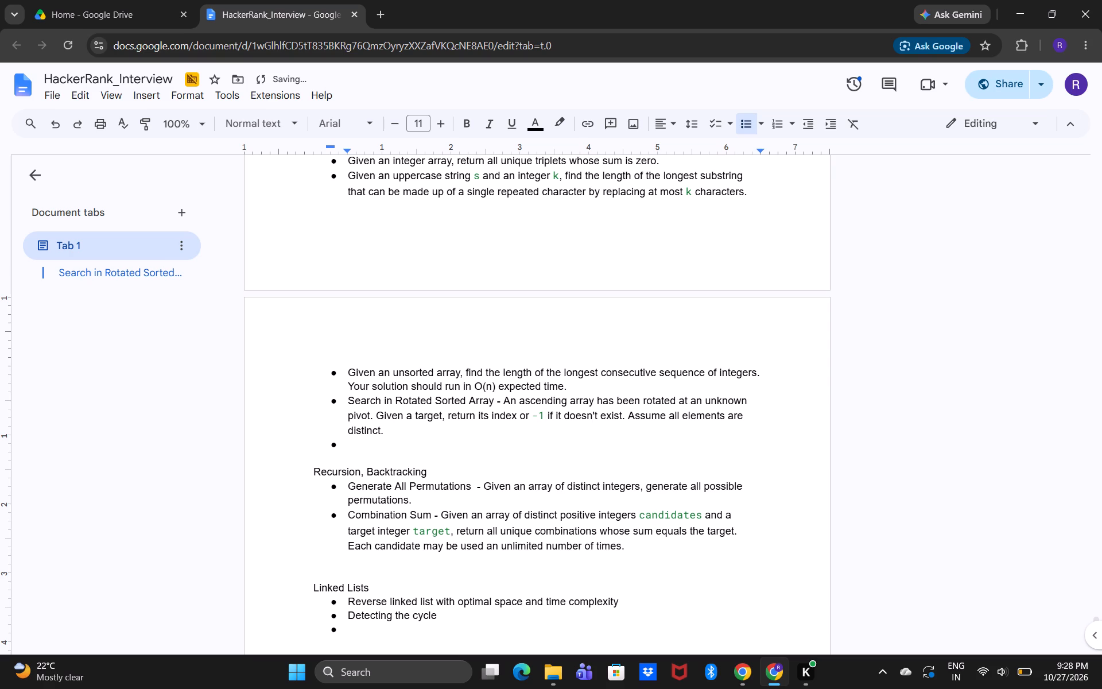
# Cut the Search in Rotated Sorted Array question out of the arrays list and remove the leftover empty bullet line beneath it.
pyautogui.click(343, 446)
pyautogui.press('BackSpace')
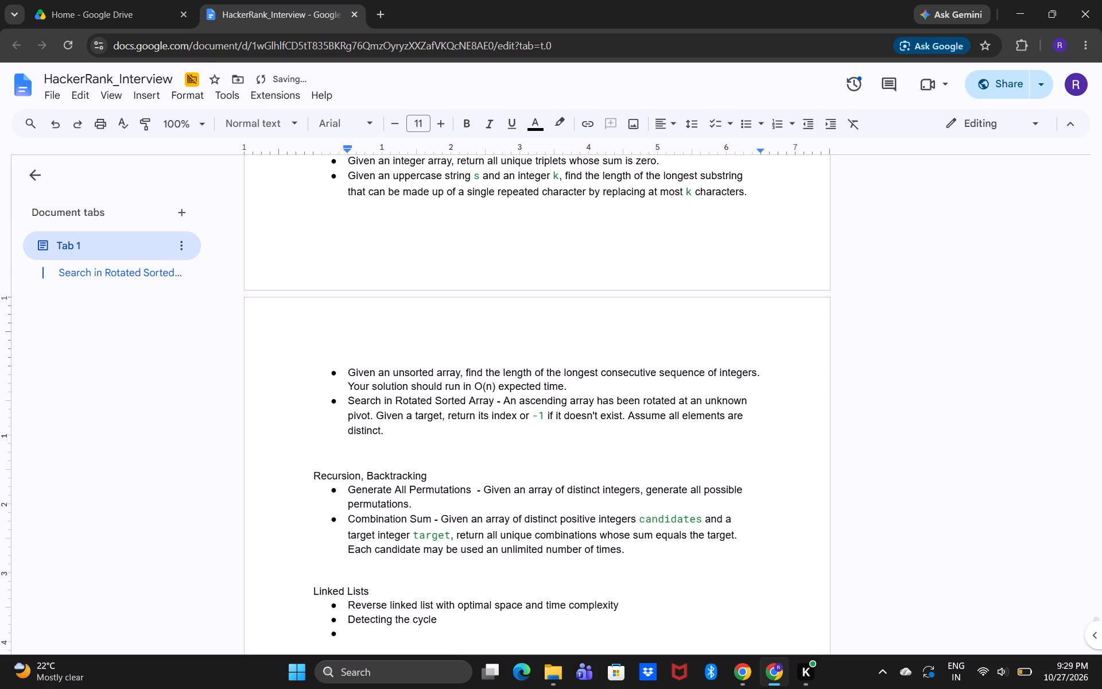
pyautogui.moveTo(347, 400); pyautogui.dragTo(413, 435)
pyautogui.hotkey('ctrl', 'x')
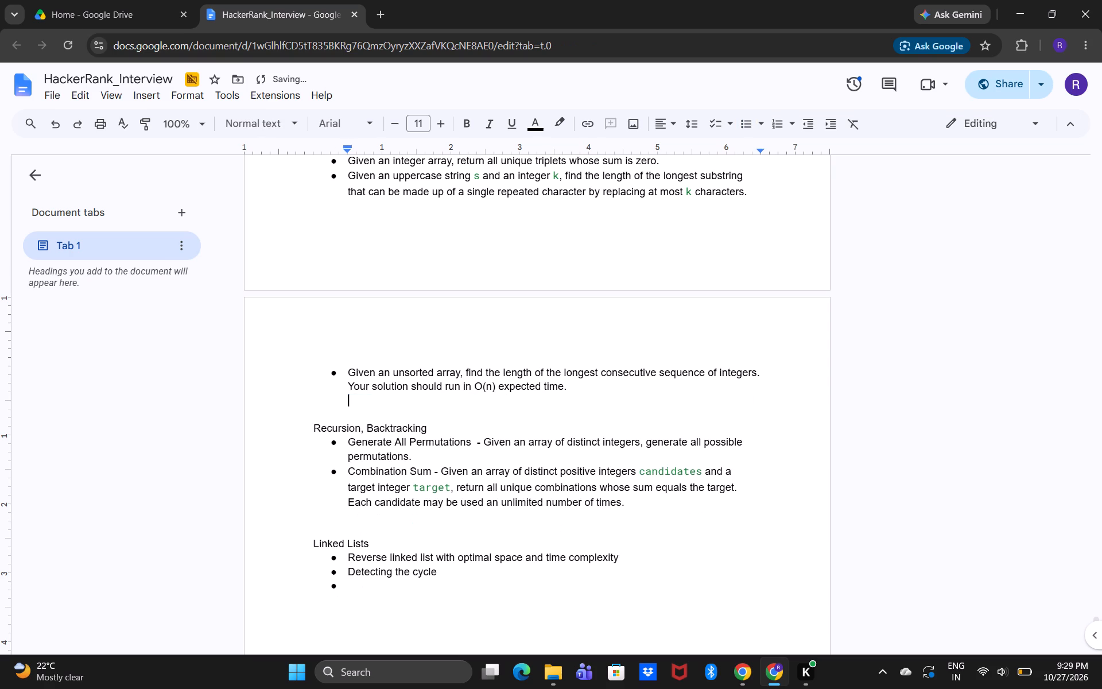
pyautogui.press(']')
pyautogui.press('BackSpace')
pyautogui.press('BackSpace')
pyautogui.press('BackSpace')
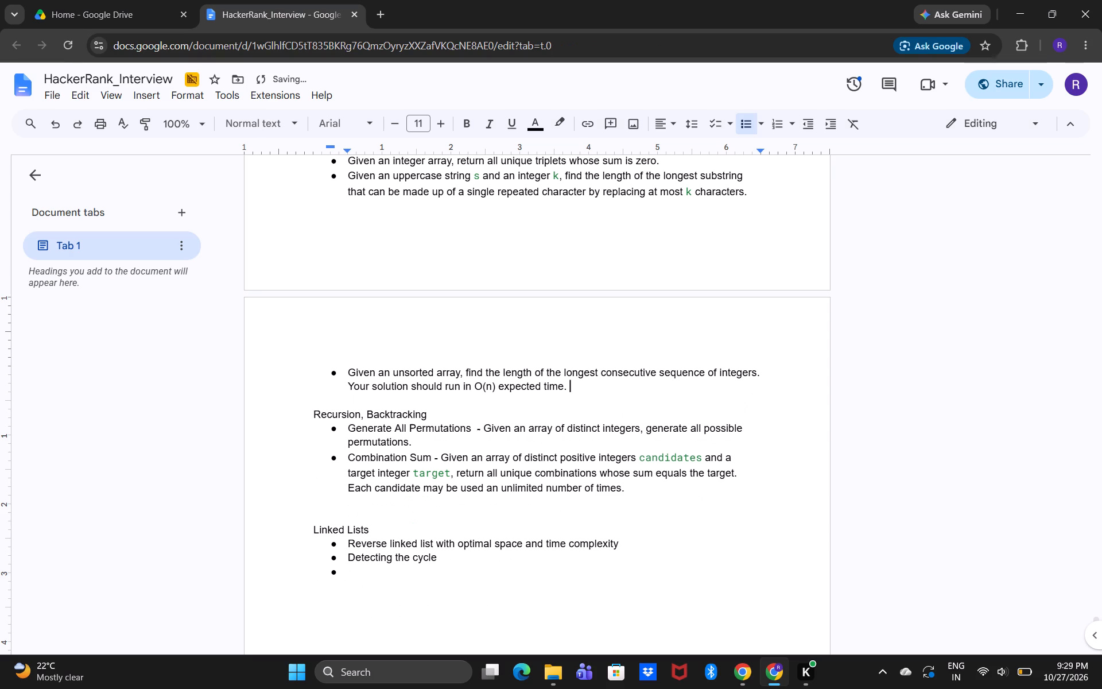
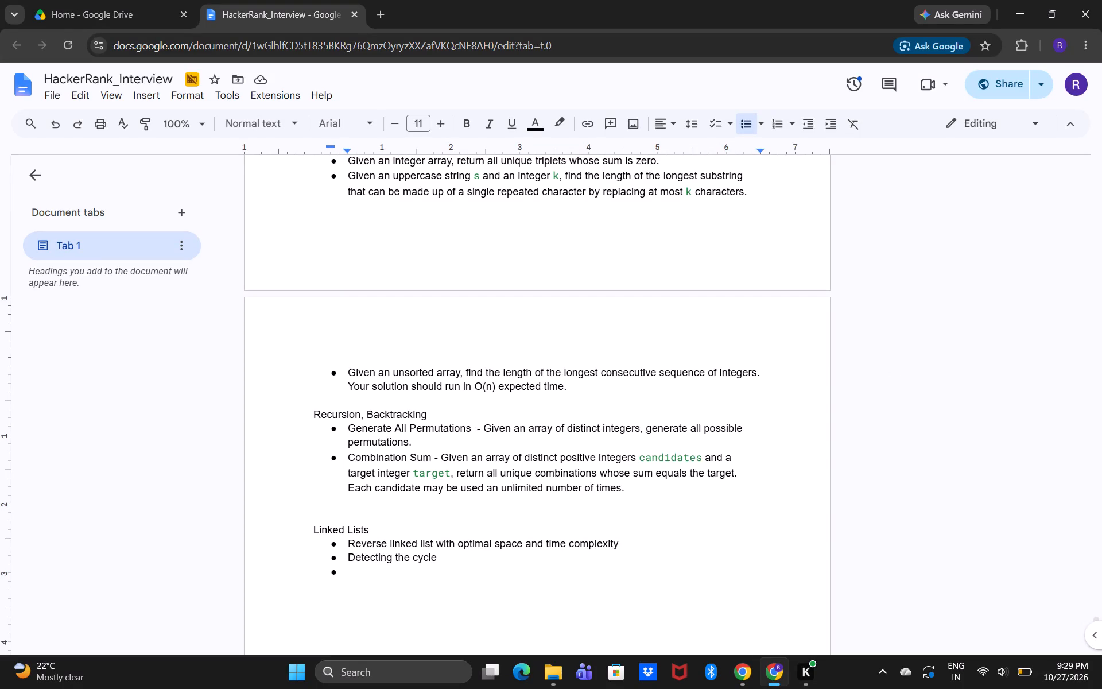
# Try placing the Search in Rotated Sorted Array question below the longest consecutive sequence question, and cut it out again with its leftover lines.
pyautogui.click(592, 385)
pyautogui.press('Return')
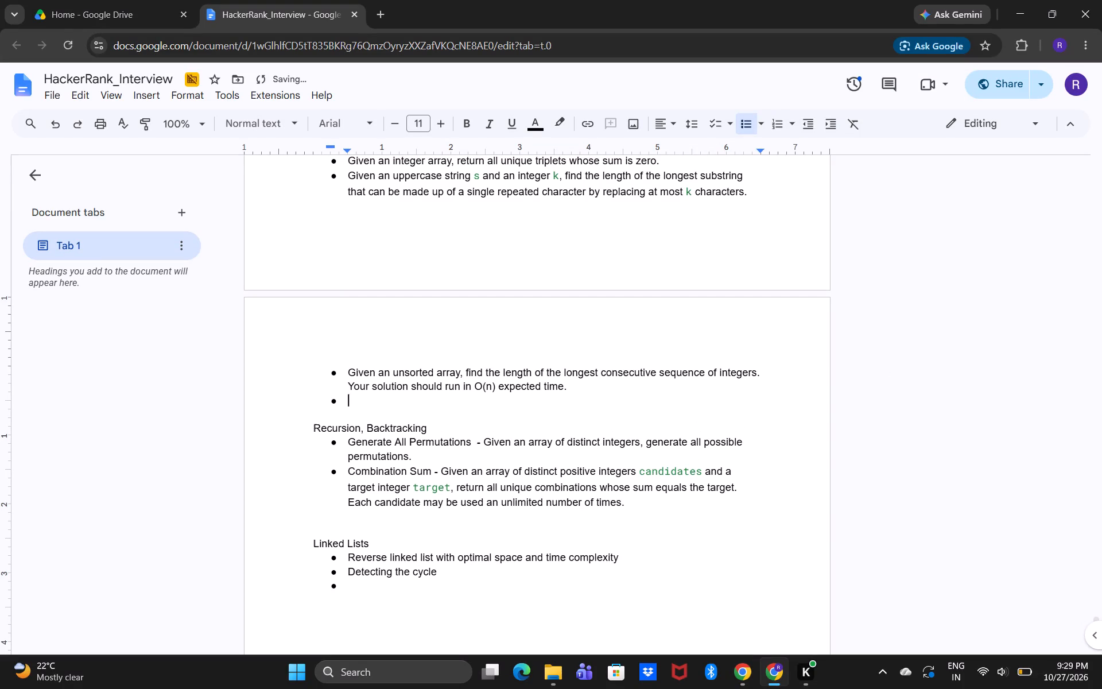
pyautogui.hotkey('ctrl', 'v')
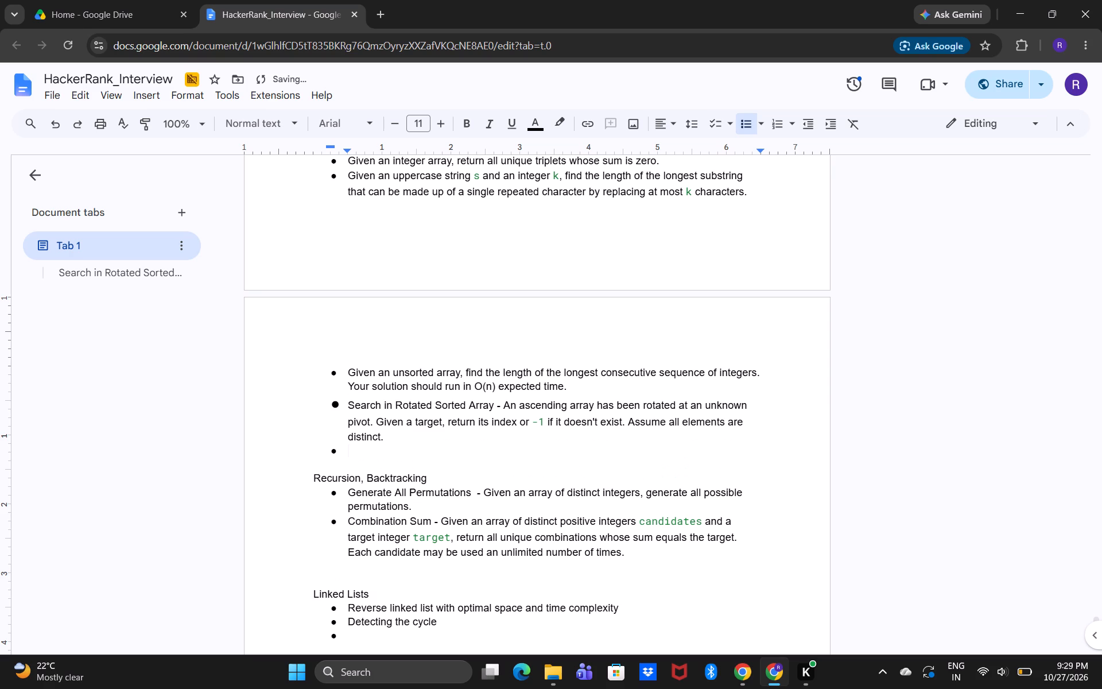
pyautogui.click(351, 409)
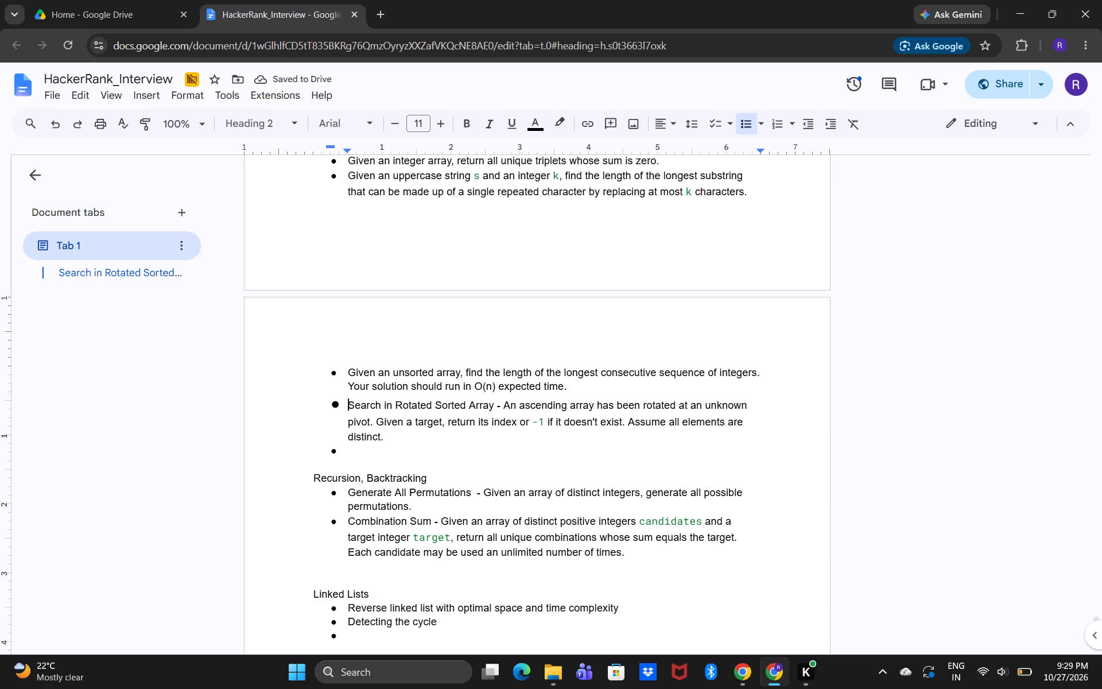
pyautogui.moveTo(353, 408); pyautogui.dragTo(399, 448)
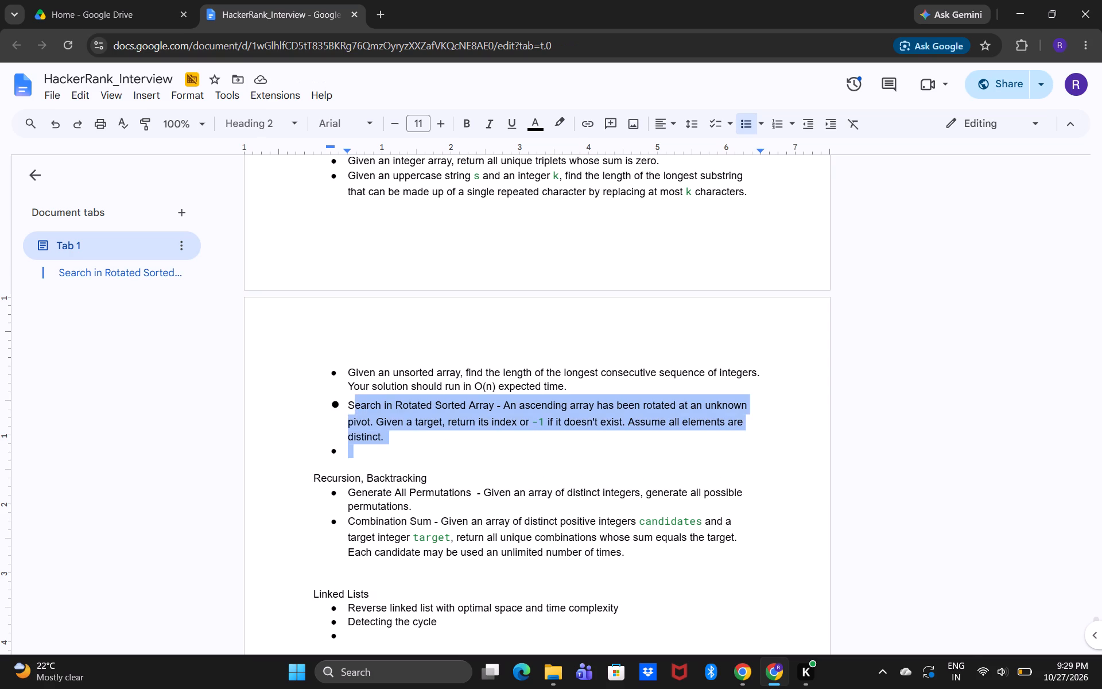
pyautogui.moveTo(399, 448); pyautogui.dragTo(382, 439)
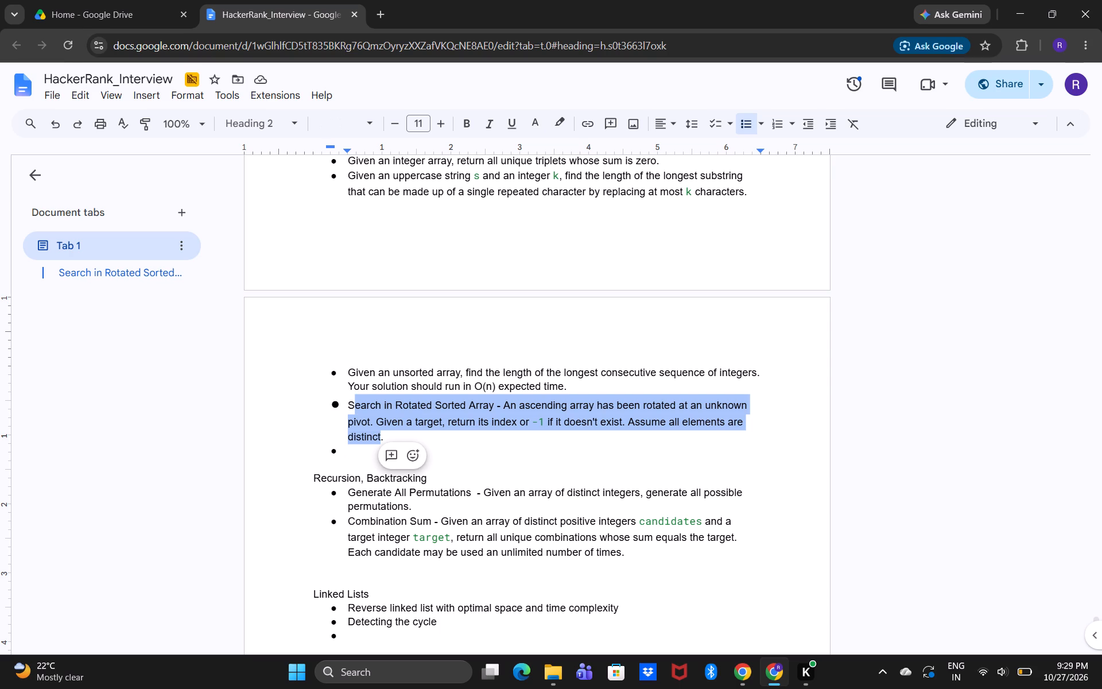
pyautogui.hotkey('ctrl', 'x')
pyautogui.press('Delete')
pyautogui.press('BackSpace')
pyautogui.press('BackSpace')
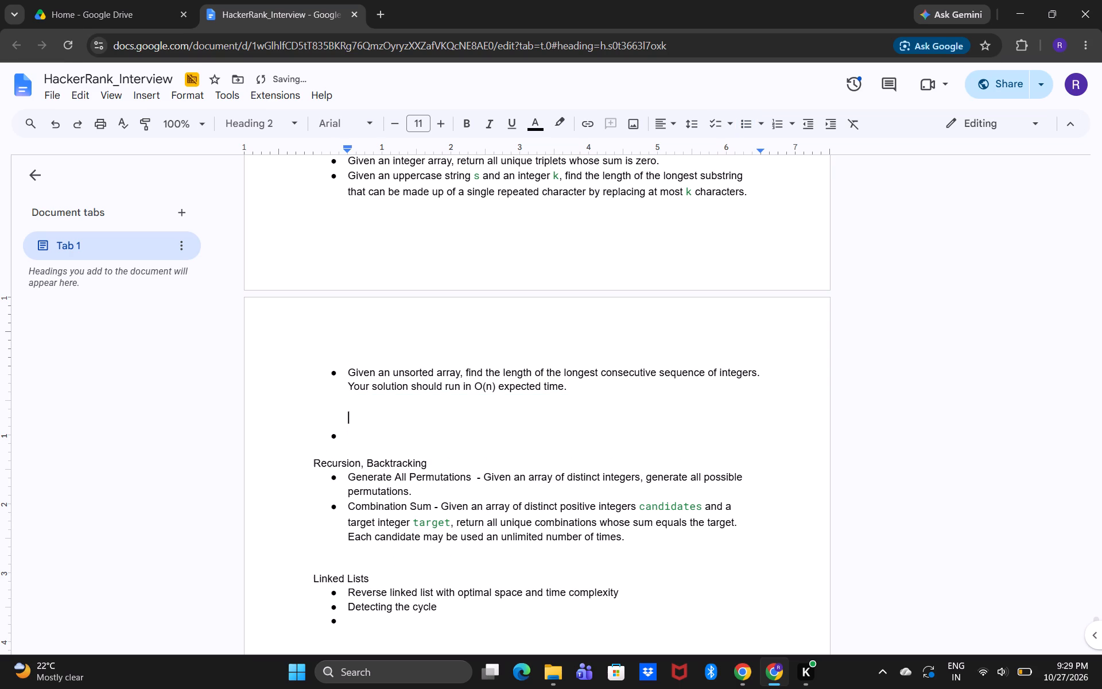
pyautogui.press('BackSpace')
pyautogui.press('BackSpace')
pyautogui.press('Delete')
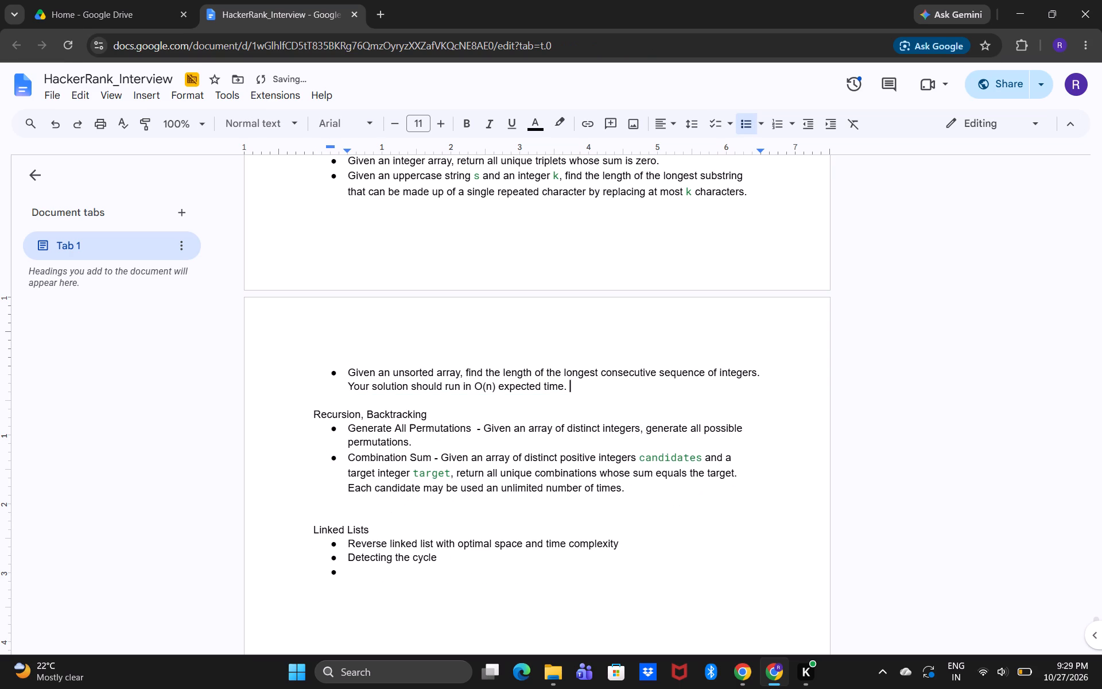
# Paste the Search in Rotated Sorted Array question above the longest consecutive sequence question and restore its missing initial "S".
pyautogui.click(468, 370)
pyautogui.click(765, 195)
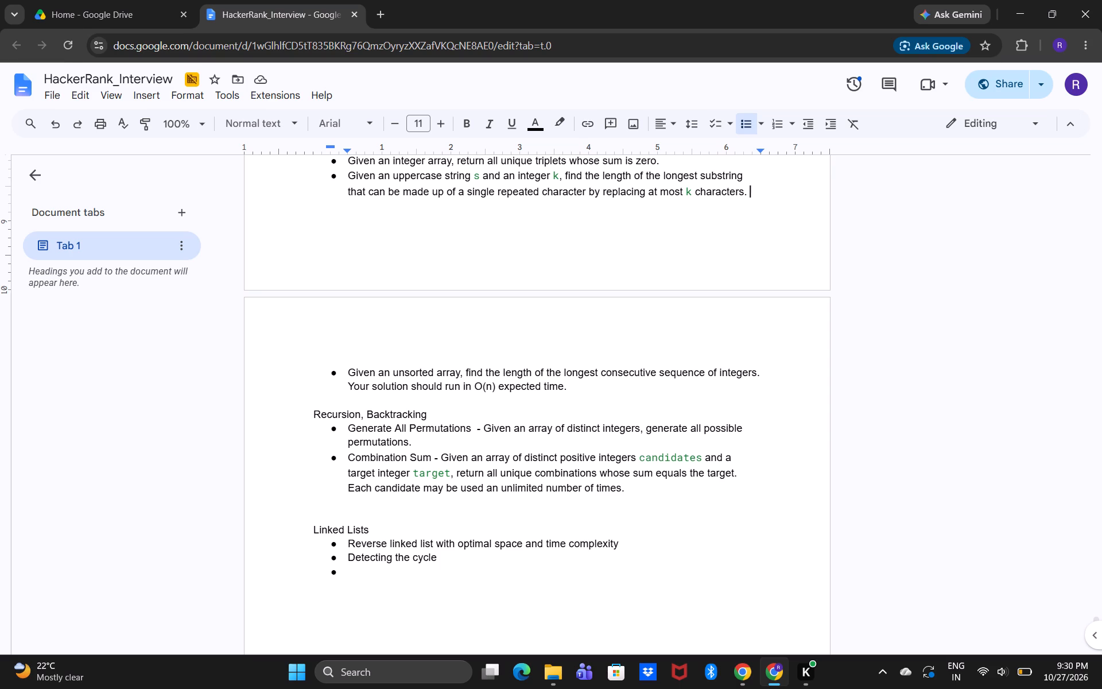
pyautogui.press('Return')
pyautogui.hotkey('ctrl', 'v')
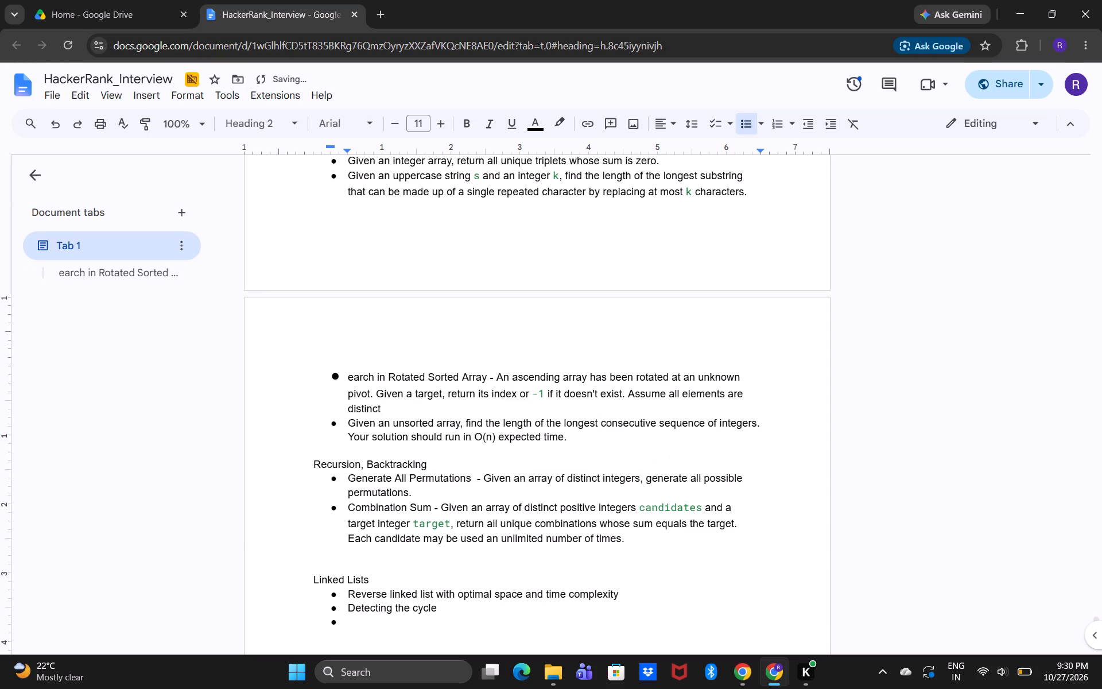
pyautogui.click(348, 376)
pyautogui.hotkey('shift', 's')
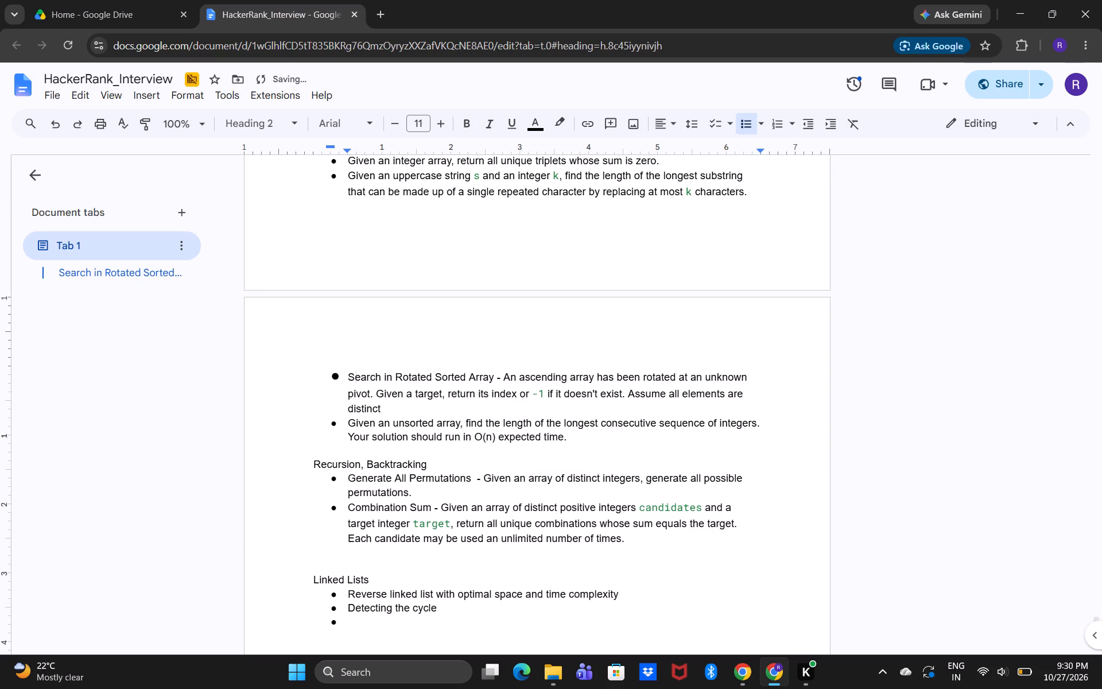
# Add an unbulleted "Binary Search" heading above the Search in Rotated Sorted Array question, with a blank line before the heading.
pyautogui.click(743, 198)
pyautogui.click(751, 198)
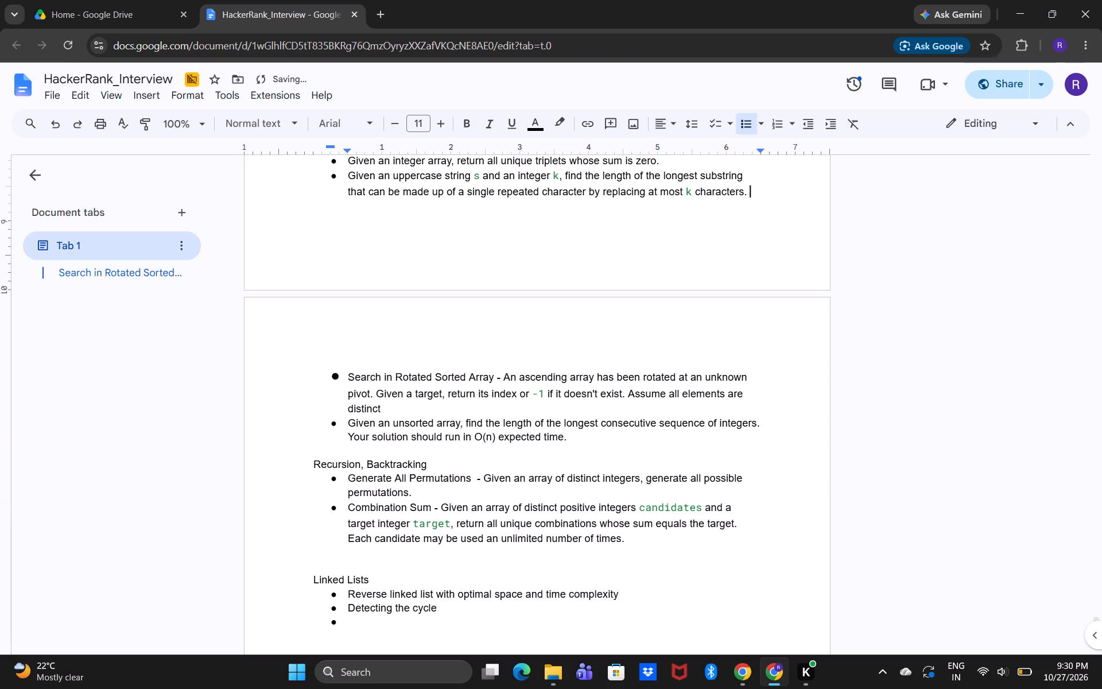
pyautogui.press('Return')
pyautogui.press('BackSpace')
pyautogui.press('BackSpace')
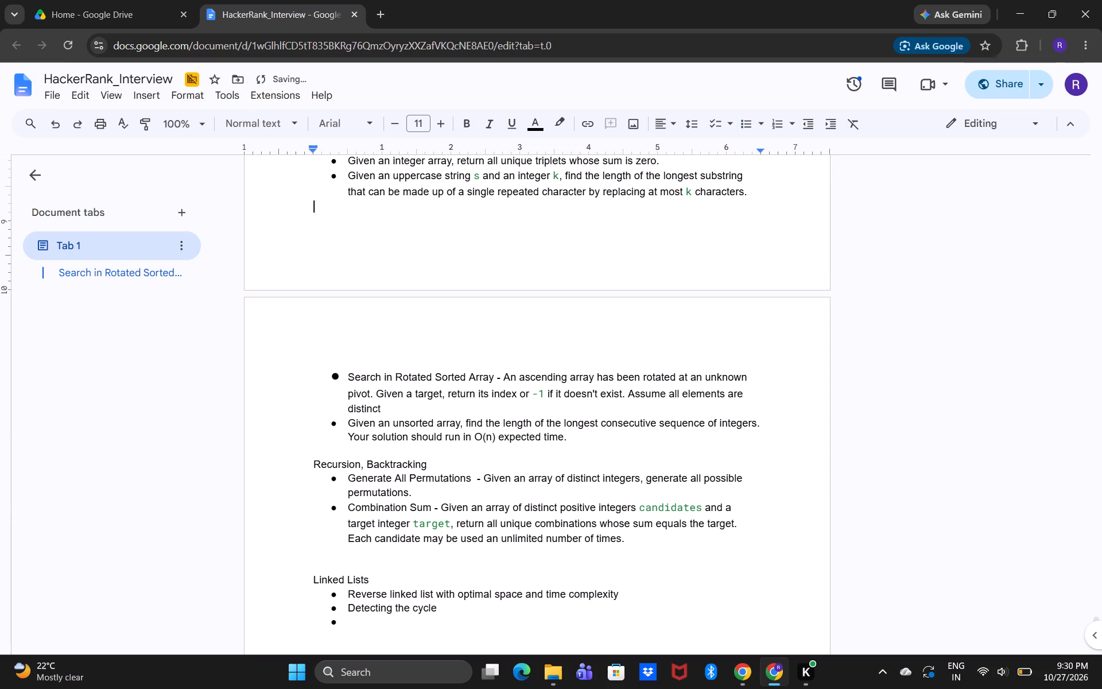
pyautogui.hotkey('shift', 'b')
pyautogui.write('ina')
pyautogui.press('r')
pyautogui.press('y')
pyautogui.press('space')
pyautogui.write('Sea')
pyautogui.write('rch')
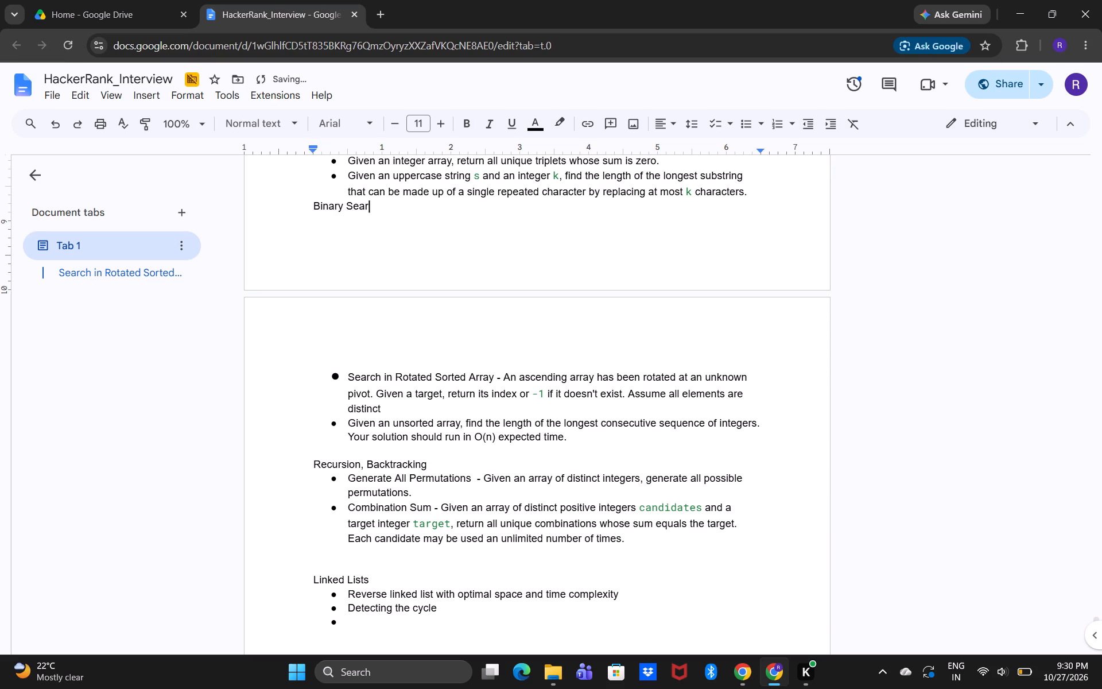
pyautogui.click(316, 208)
pyautogui.press('Return')
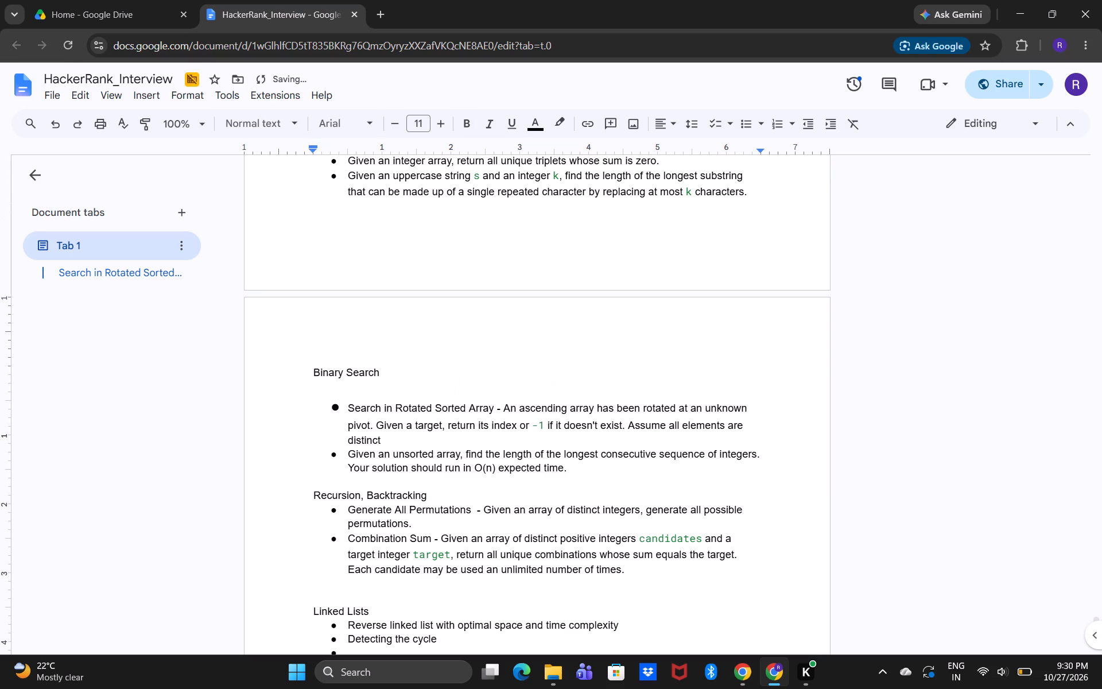
# Reformat the Search in Rotated Sorted Array question as a normal-text bullet directly under the Binary Search heading.
pyautogui.click(345, 386)
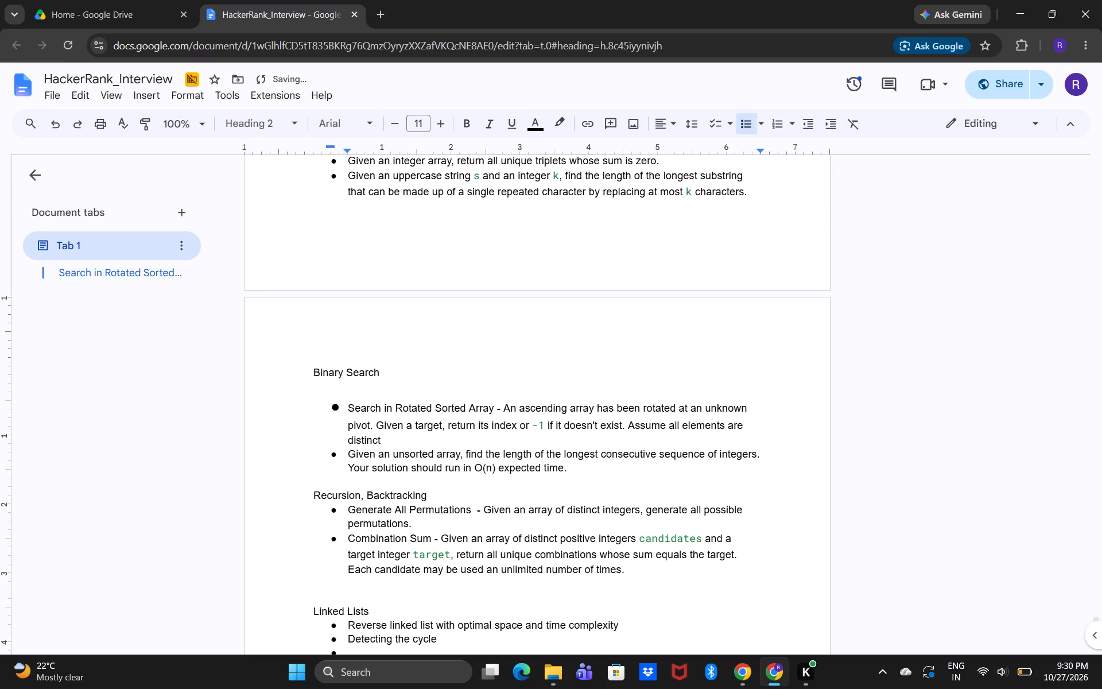
pyautogui.press('BackSpace')
pyautogui.press('BackSpace')
pyautogui.press('BackSpace')
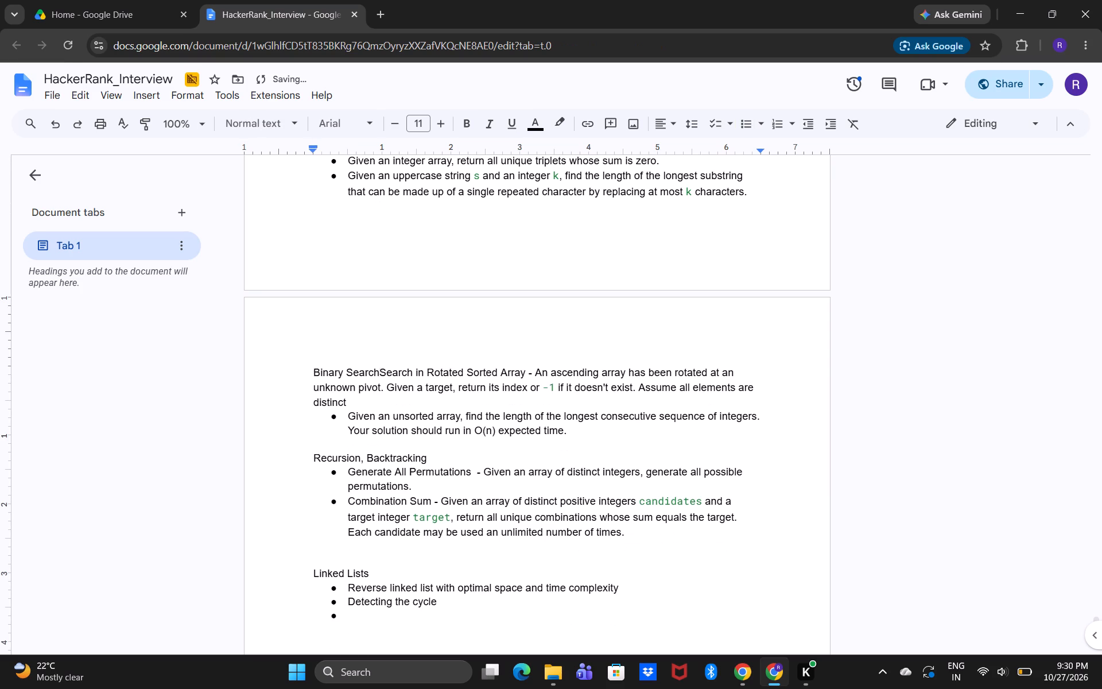
pyautogui.press('Return')
pyautogui.write('*')
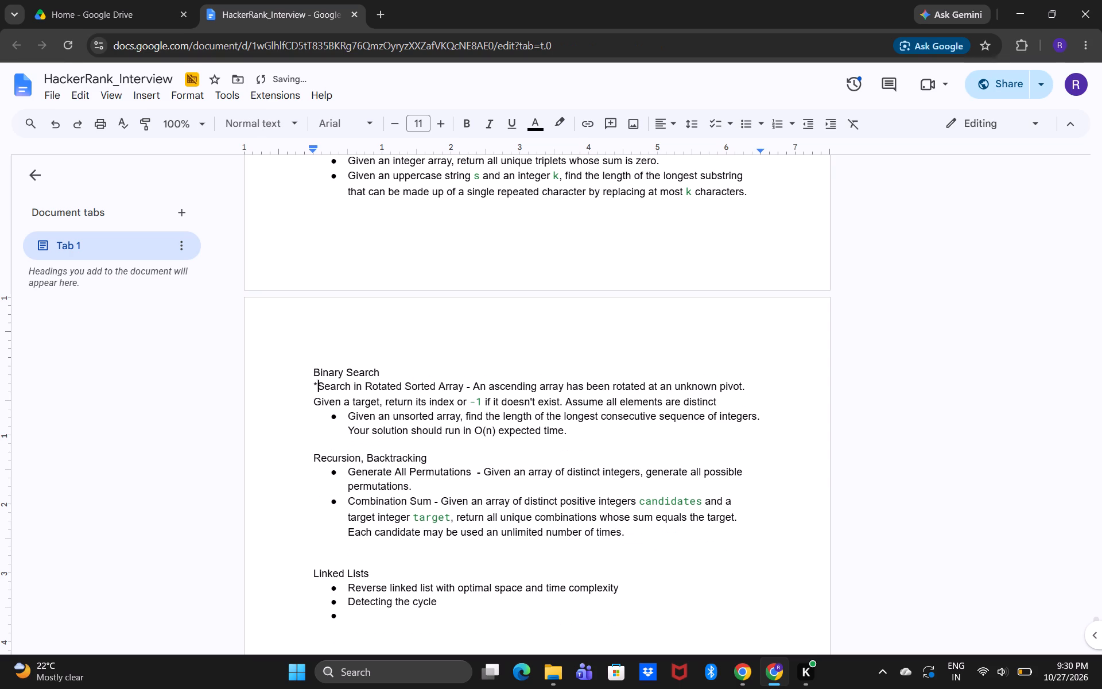
pyautogui.press('space')
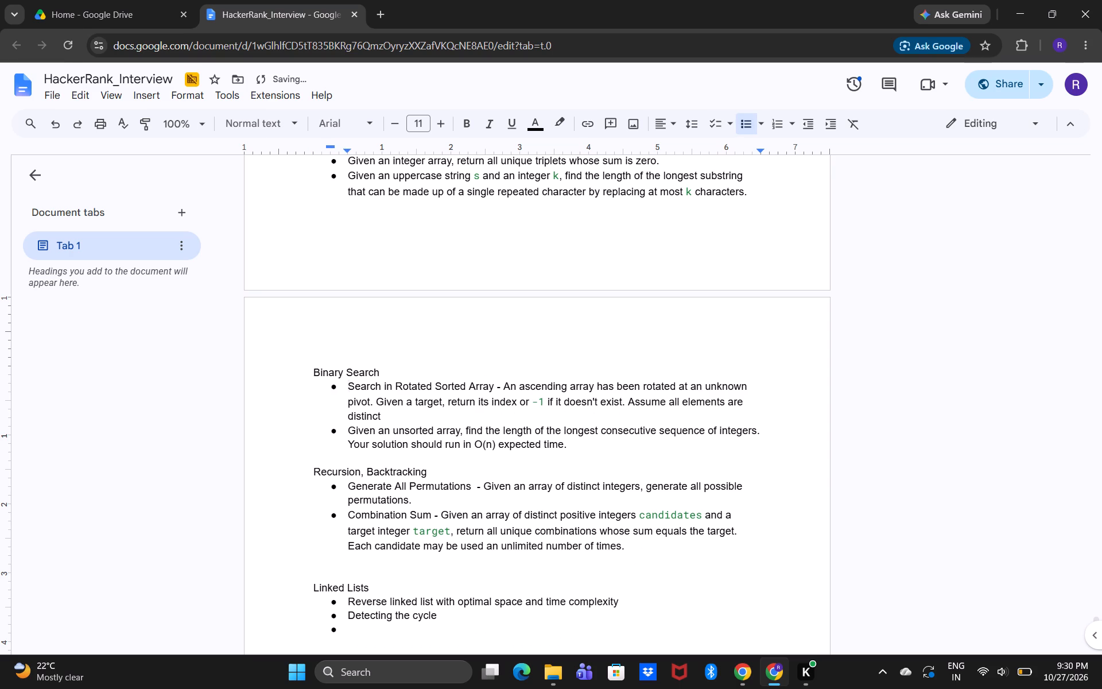
# Add an unbulleted "HashMaps/Sets" heading above the longest consecutive sequence question.
pyautogui.click(403, 419)
pyautogui.press('Return')
pyautogui.press('BackSpace')
pyautogui.press('BackSpace')
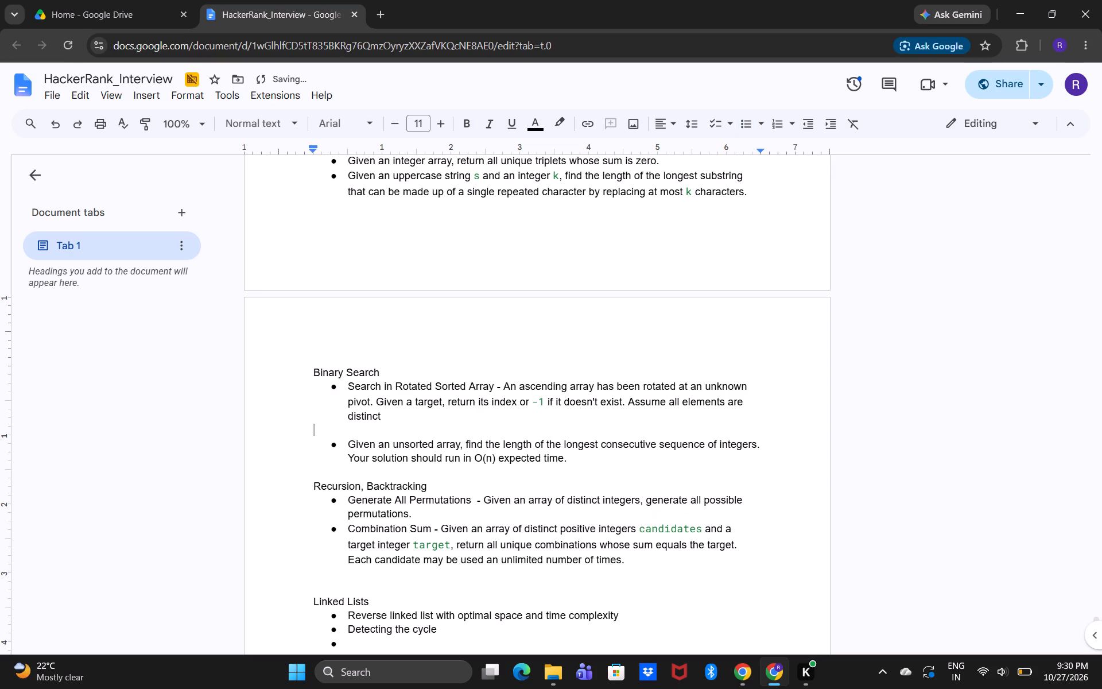
pyautogui.write('Hash')
pyautogui.write('Maps')
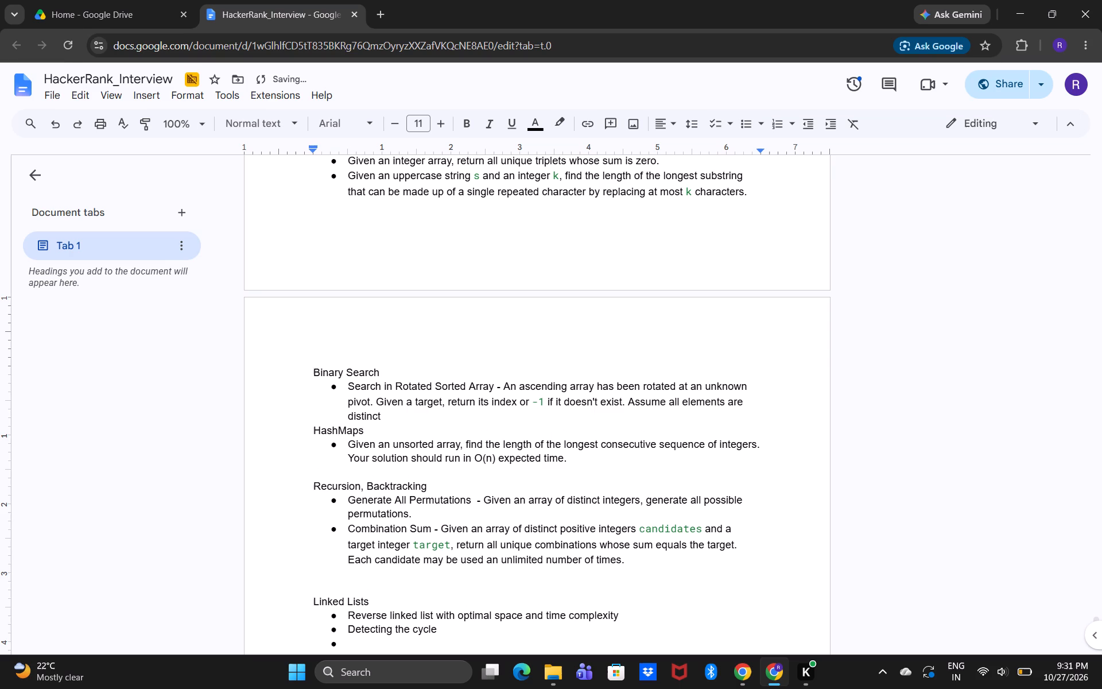
pyautogui.press('/')
pyautogui.write('Sets')
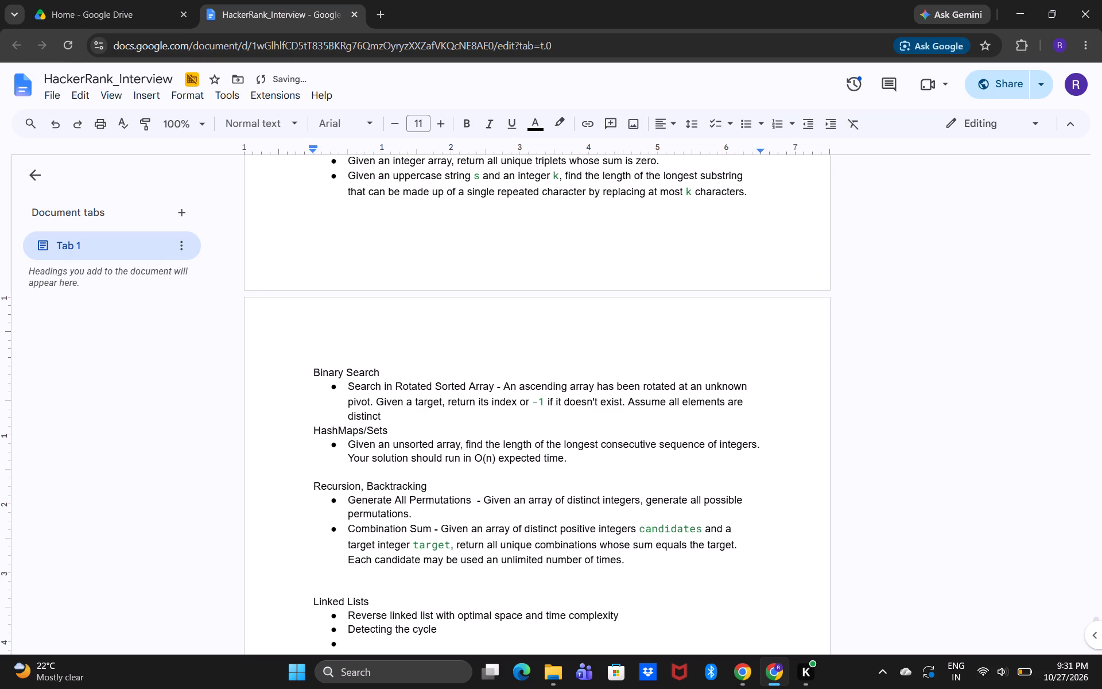
# Insert an unbulleted blank line between the Search in Rotated Sorted Array question and the HashMaps/Sets heading.
pyautogui.click(386, 416)
pyautogui.press('Return')
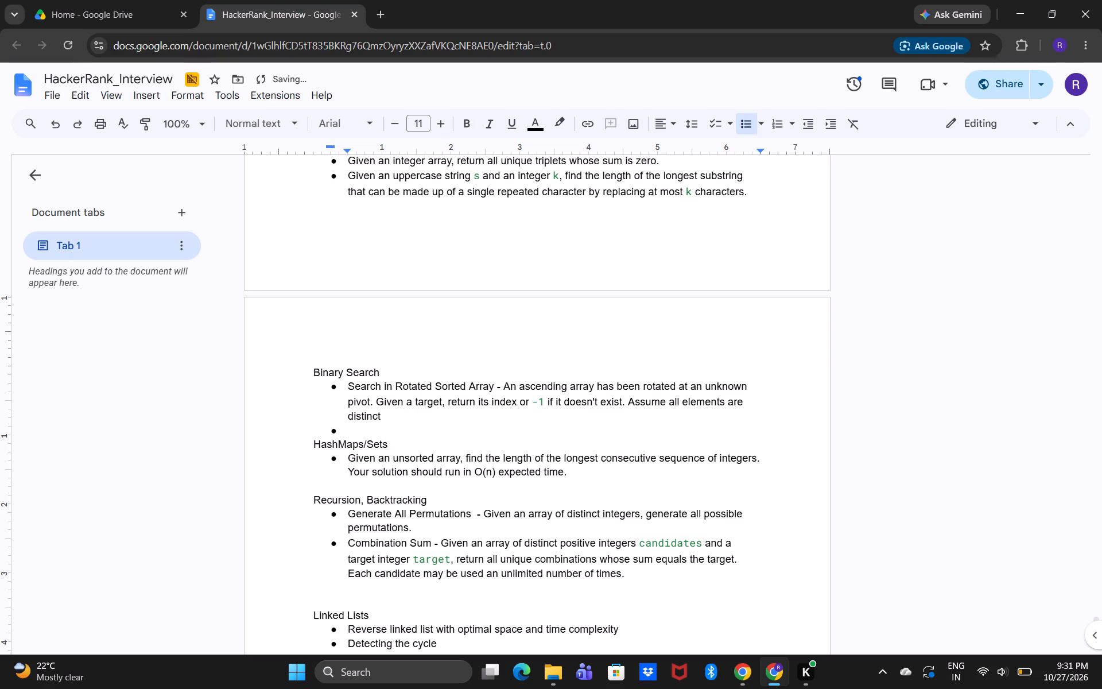
pyautogui.press('BackSpace')
pyautogui.press('BackSpace')
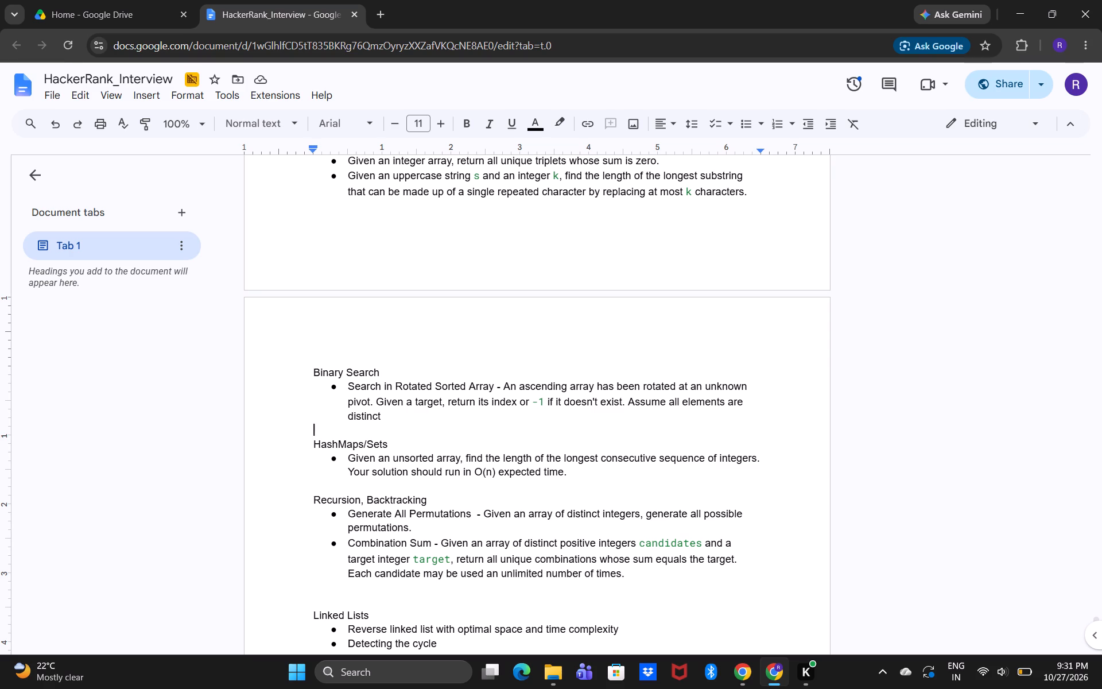
# Delete the sentence "Your solution should run in O(n) expected time." from the longest consecutive sequence question.
pyautogui.moveTo(348, 475); pyautogui.dragTo(579, 466)
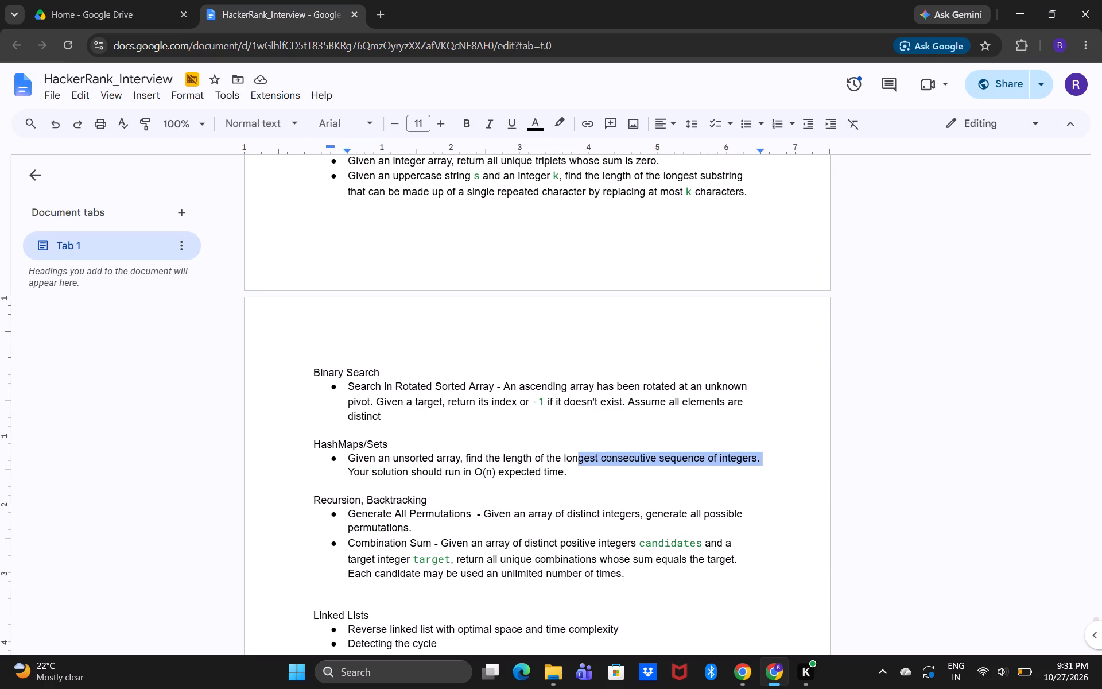
pyautogui.moveTo(579, 466); pyautogui.dragTo(579, 468)
pyautogui.press('BackSpace')
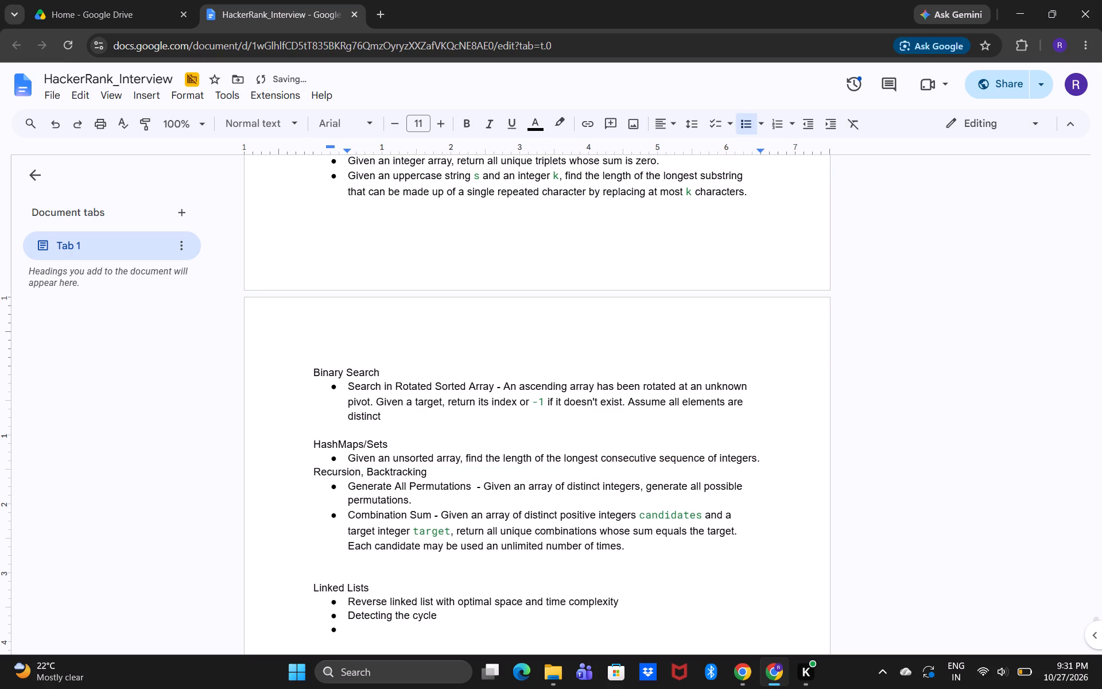
# Insert an unbulleted blank line between the longest consecutive sequence question and the Recursion, Backtracking heading.
pyautogui.press('Return')
pyautogui.press('BackSpace')
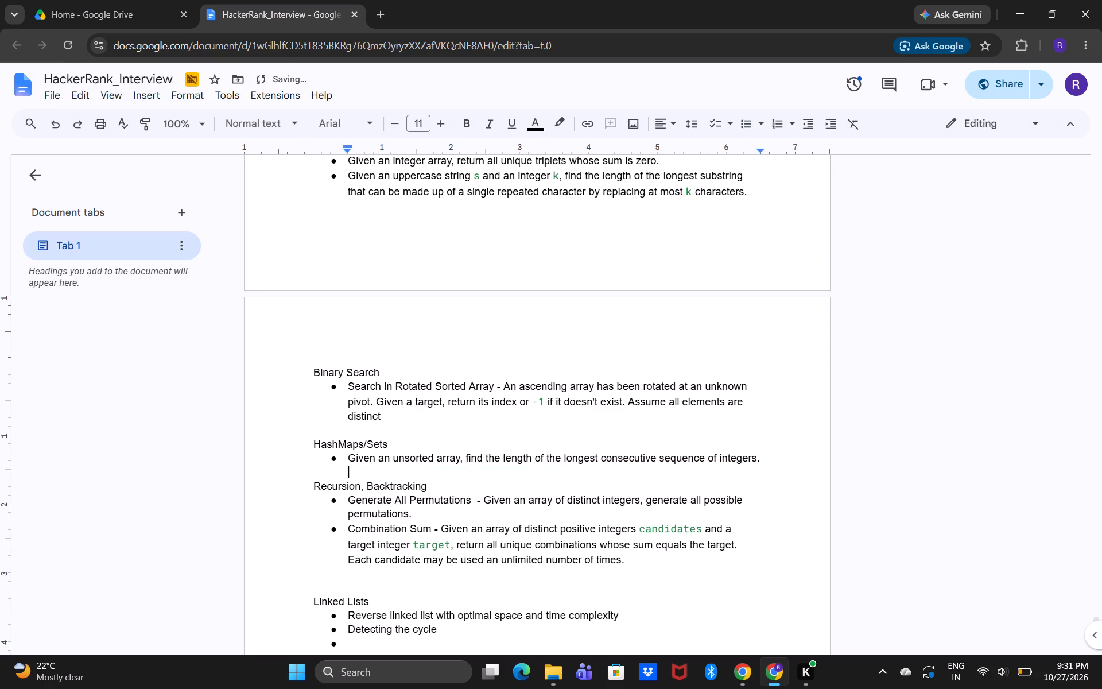
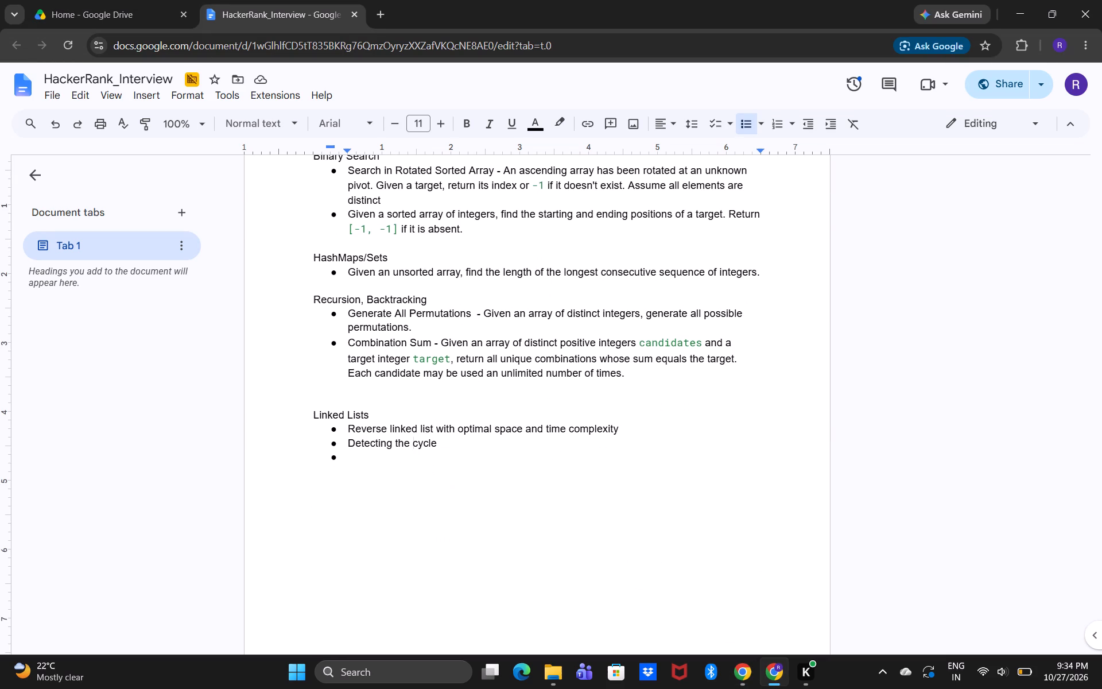
pyautogui.click(324, 502)
pyautogui.press('Return')
pyautogui.press('Return')
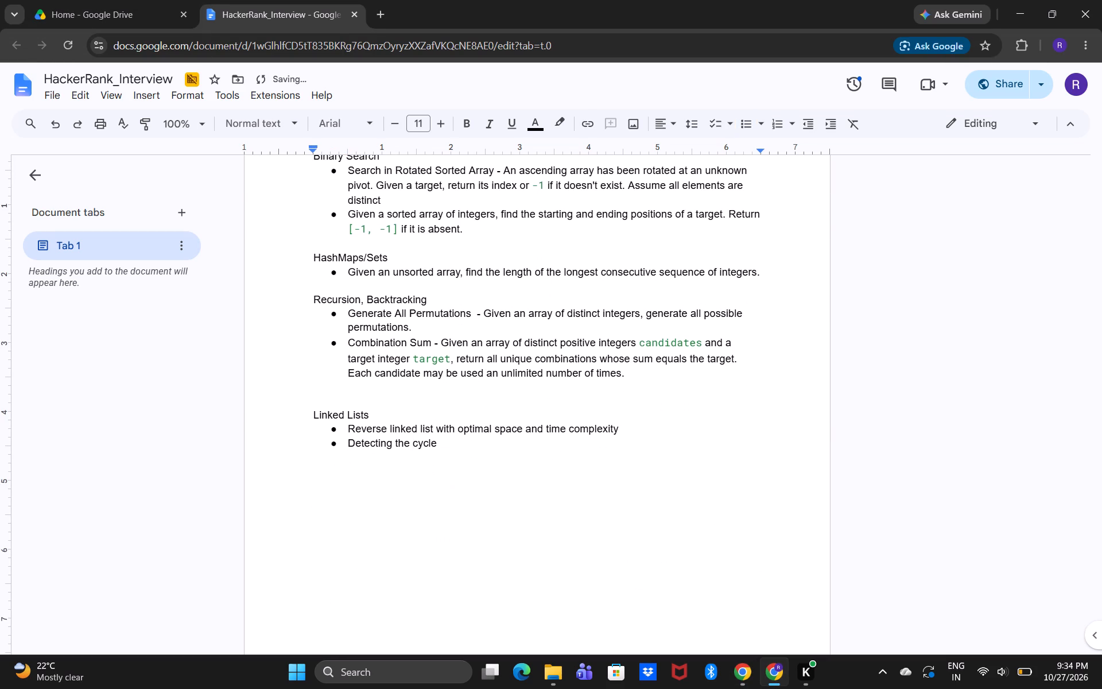
pyautogui.hotkey('shift', 't')
pyautogui.press('BackSpace')
pyautogui.press('BackSpace')
pyautogui.press('BackSpace')
pyautogui.press('Return')
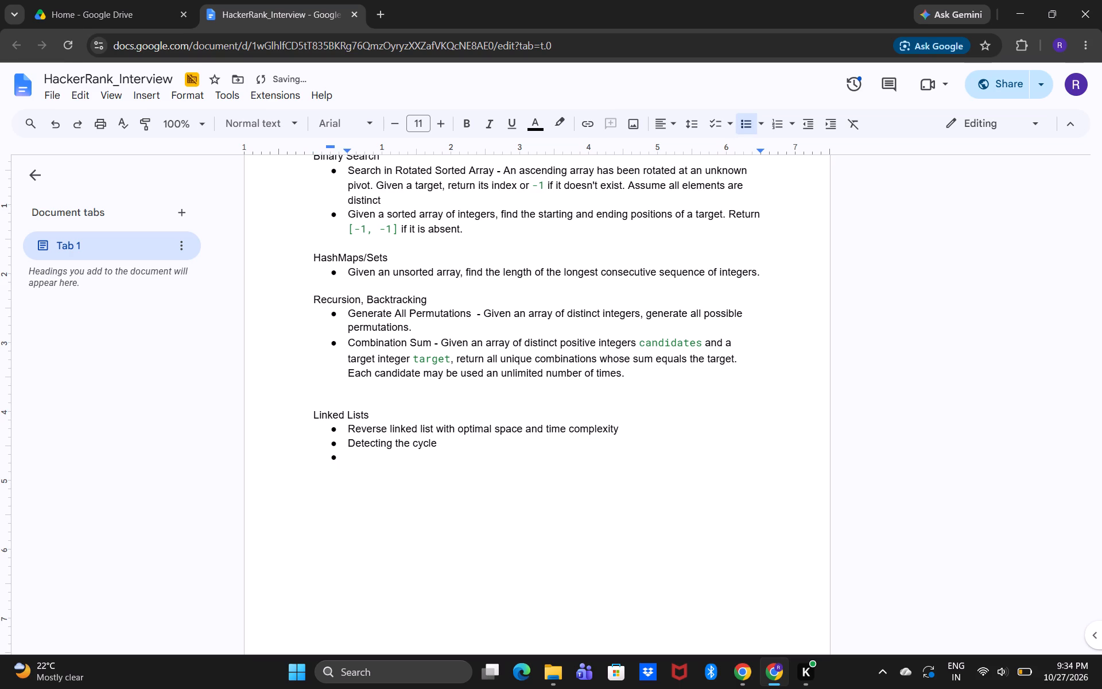
pyautogui.write('Bin')
# Insert a non-bulleted "Trees" heading above the "Bin" bullet, separated from the Linked Lists questions by a blank line.
pyautogui.click(443, 452)
pyautogui.click(443, 446)
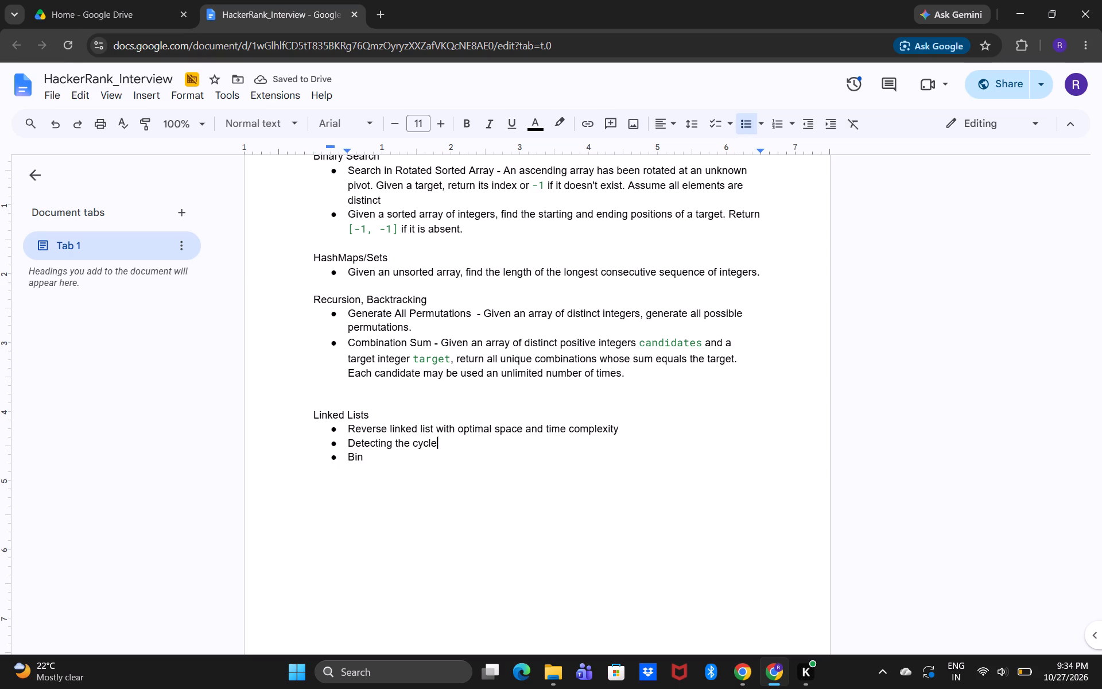
pyautogui.press('Return')
pyautogui.press('BackSpace')
pyautogui.press('BackSpace')
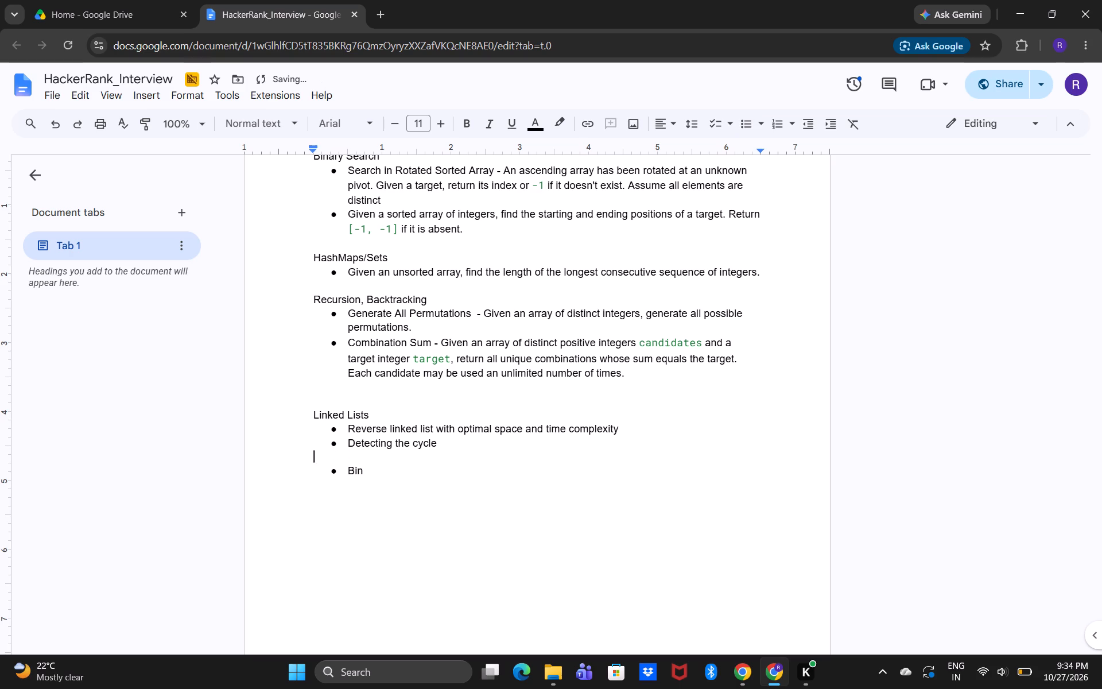
pyautogui.press('Return')
pyautogui.write('Binary')
pyautogui.press('space')
pyautogui.press('BackSpace')
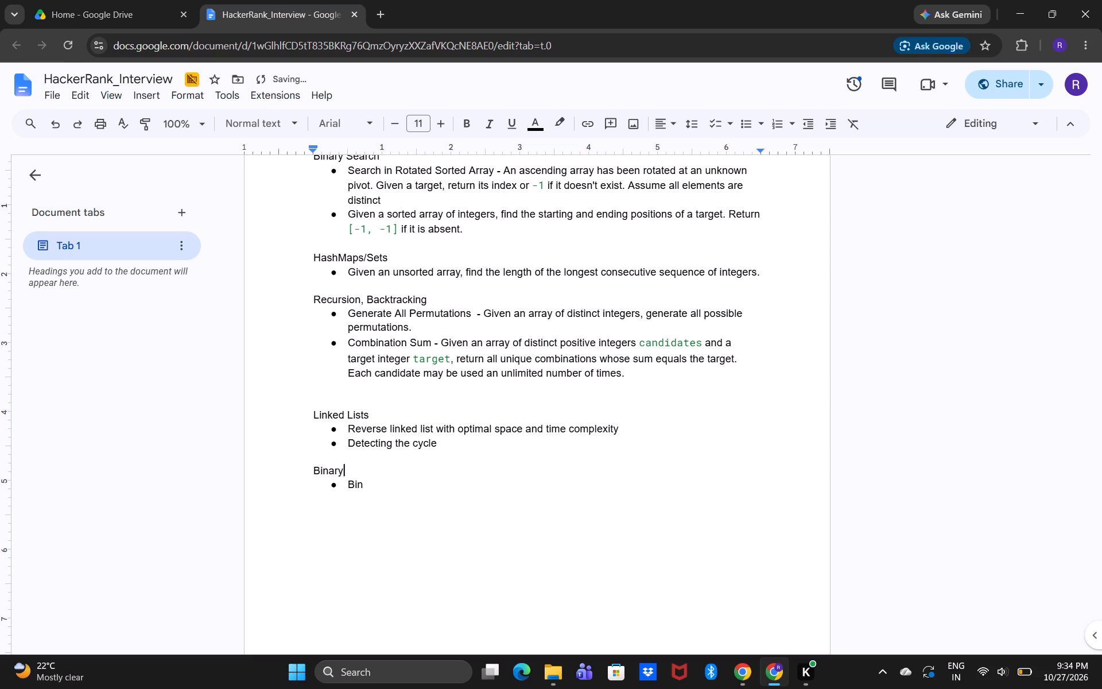
pyautogui.press('BackSpace')
pyautogui.press('BackSpace')
pyautogui.press('BackSpace')
pyautogui.press('BackSpace')
pyautogui.press('BackSpace')
pyautogui.press('BackSpace')
pyautogui.write('Trees')
pyautogui.click(419, 492)
pyautogui.write('an')
pyautogui.press('BackSpace')
pyautogui.write('ry Tree')
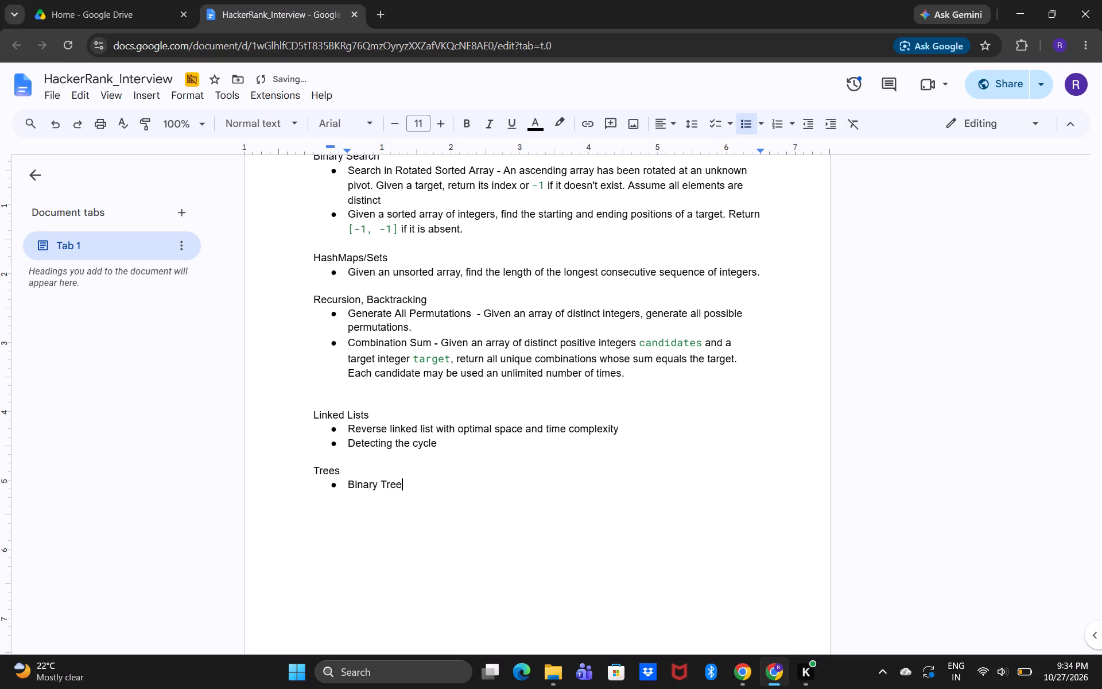
pyautogui.press('space')
pyautogui.write('Traver')
pyautogui.write('sa;')
pyautogui.press('BackSpace')
pyautogui.press('l')
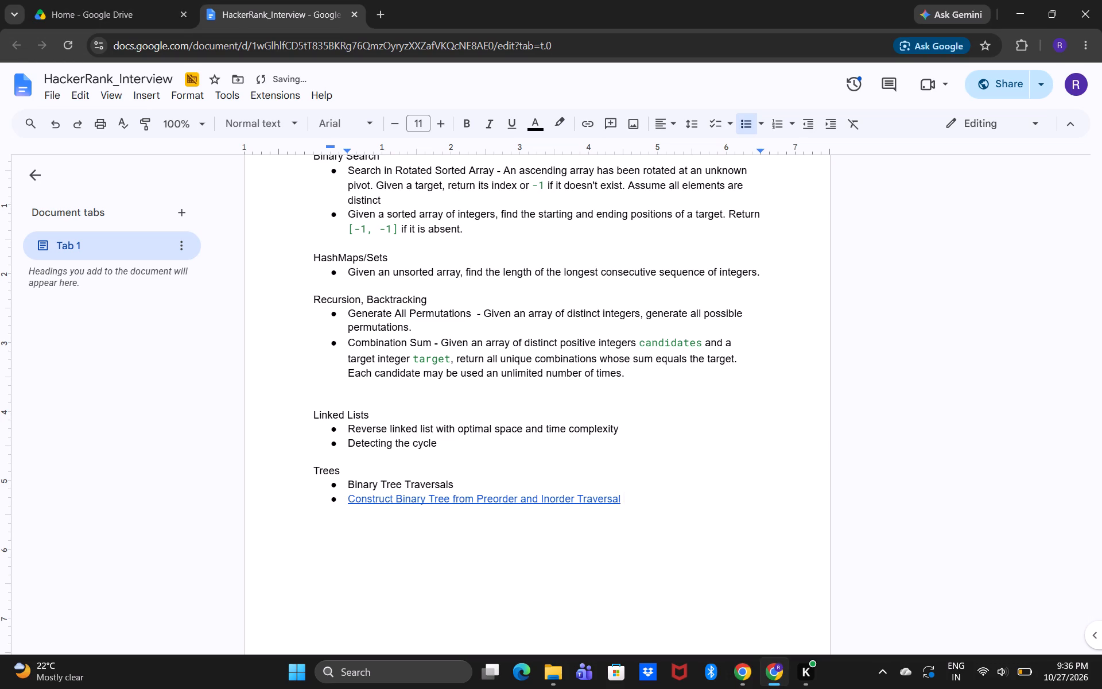
# Insert a bullet after "Binary Tree Traversals" and paste LeetCode's Validate Binary Search Tree statement there, including the three valid-BST conditions.
pyautogui.click(477, 487)
pyautogui.press('Return')
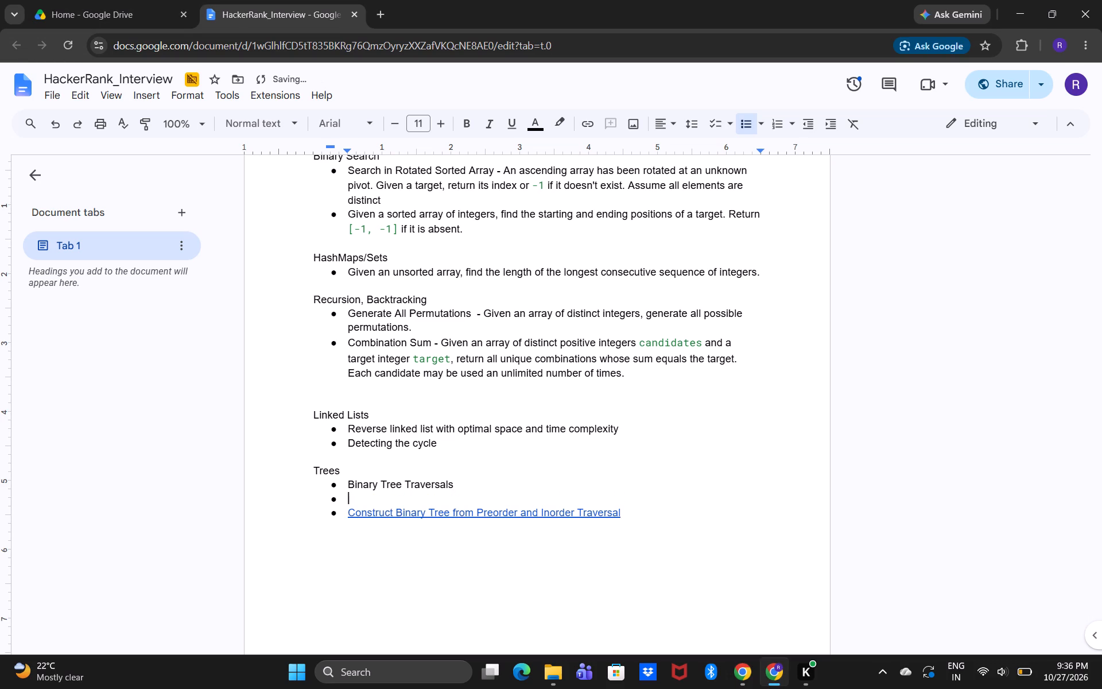
pyautogui.click(734, 671)
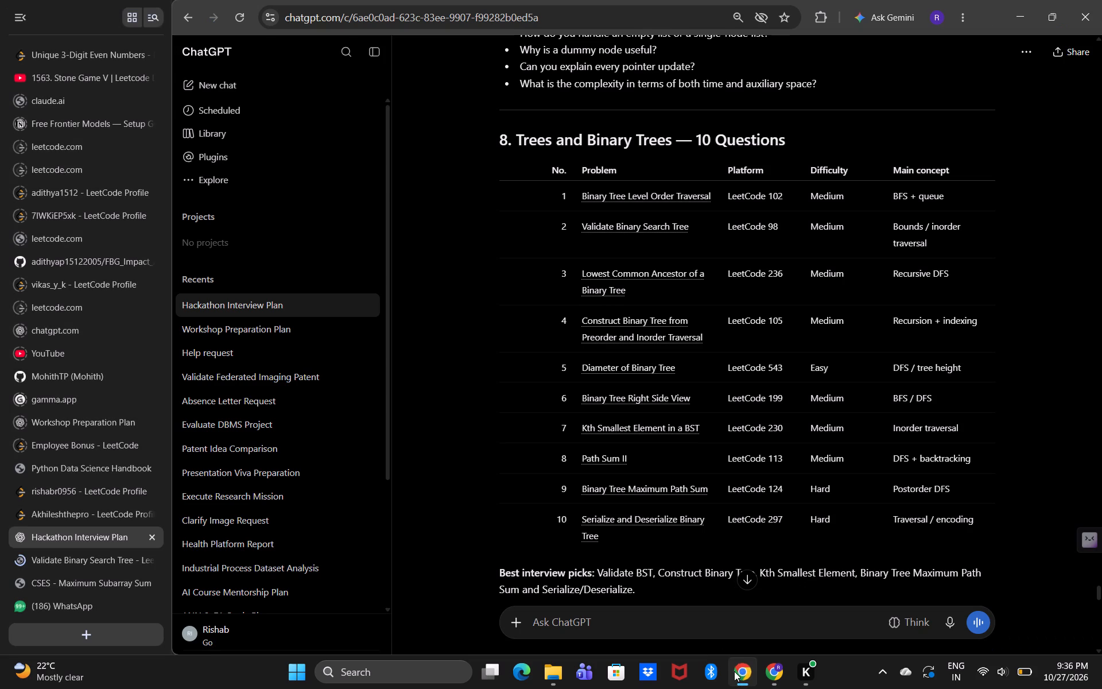
pyautogui.click(80, 566)
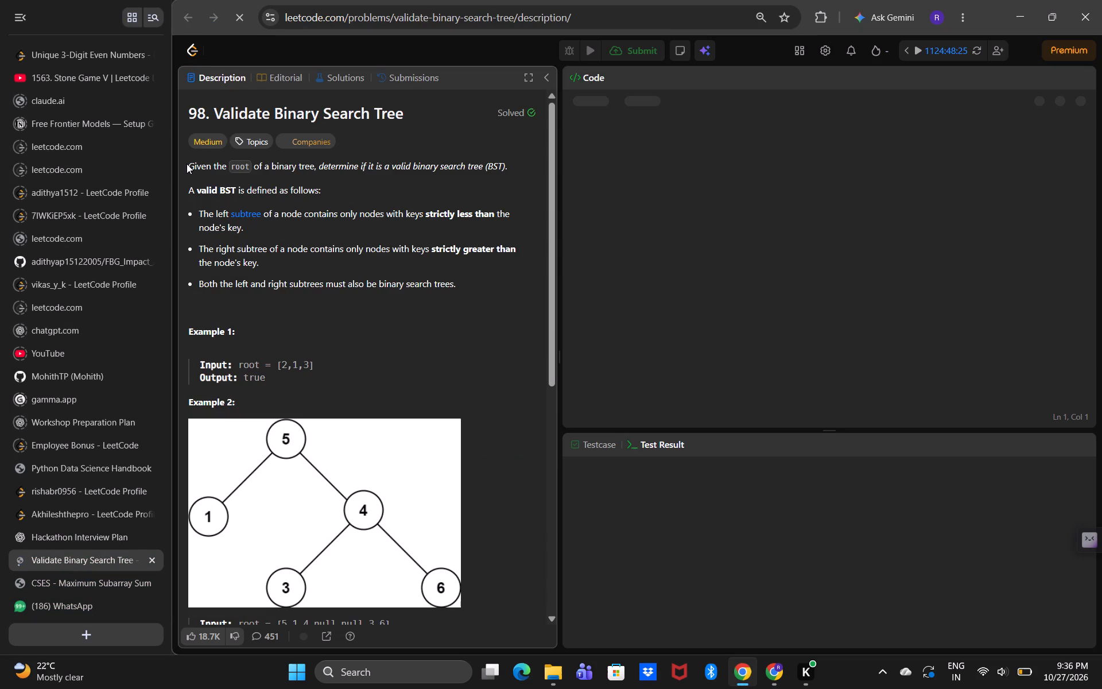
pyautogui.moveTo(187, 164); pyautogui.dragTo(457, 278)
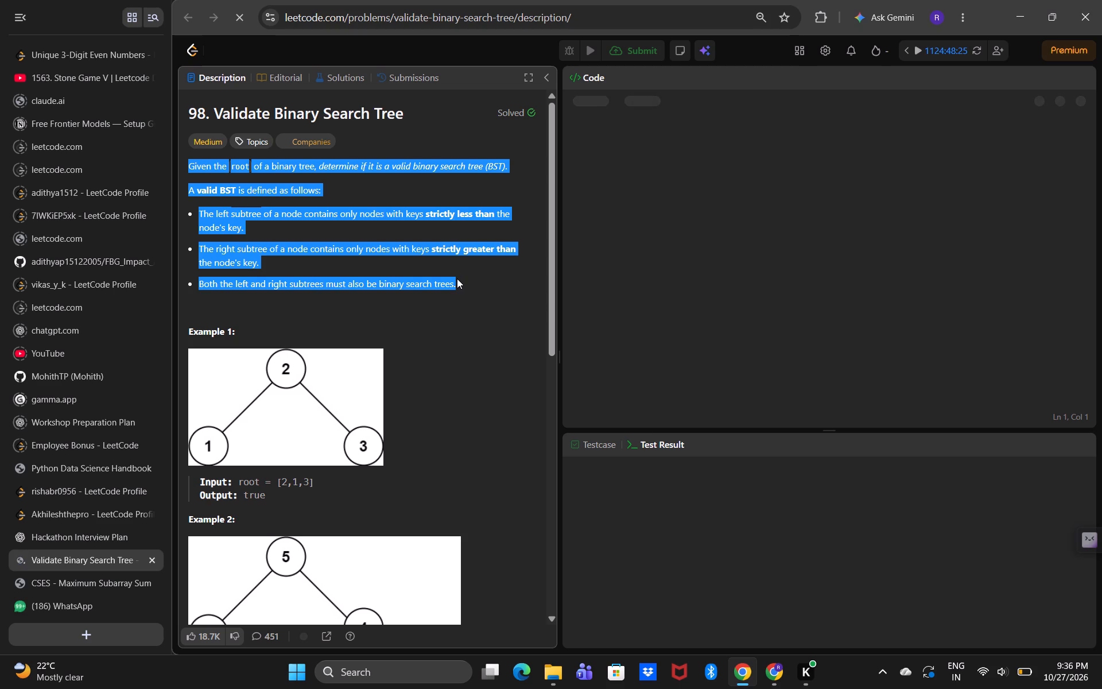
pyautogui.hotkey('ctrl', 'c')
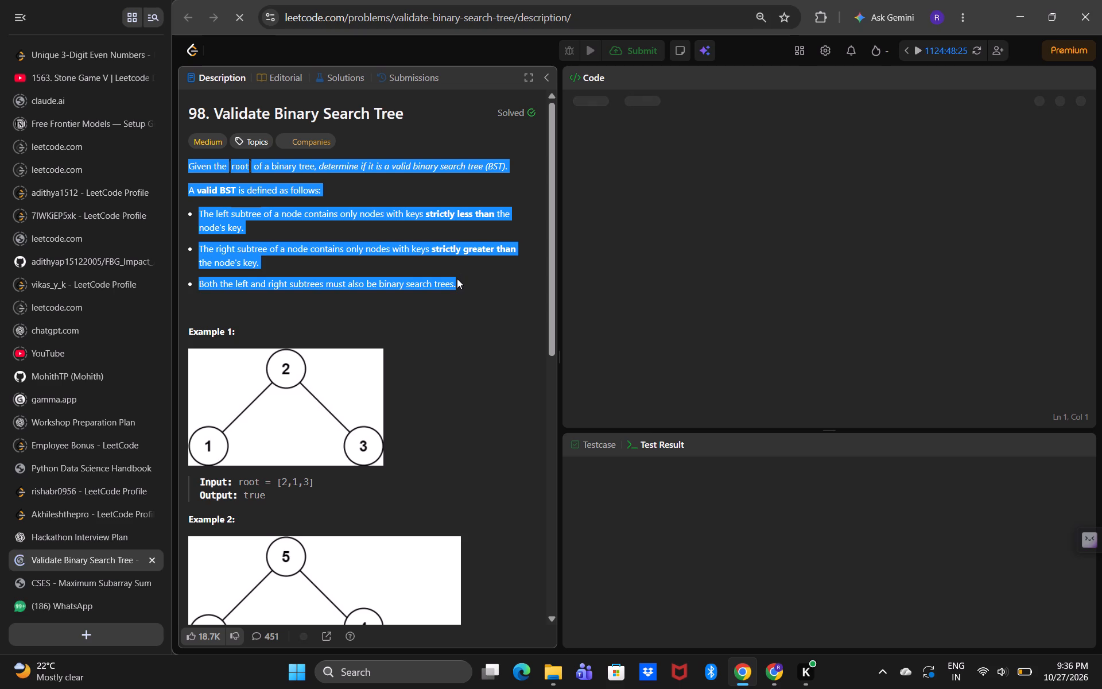
pyautogui.click(457, 278)
pyautogui.click(775, 666)
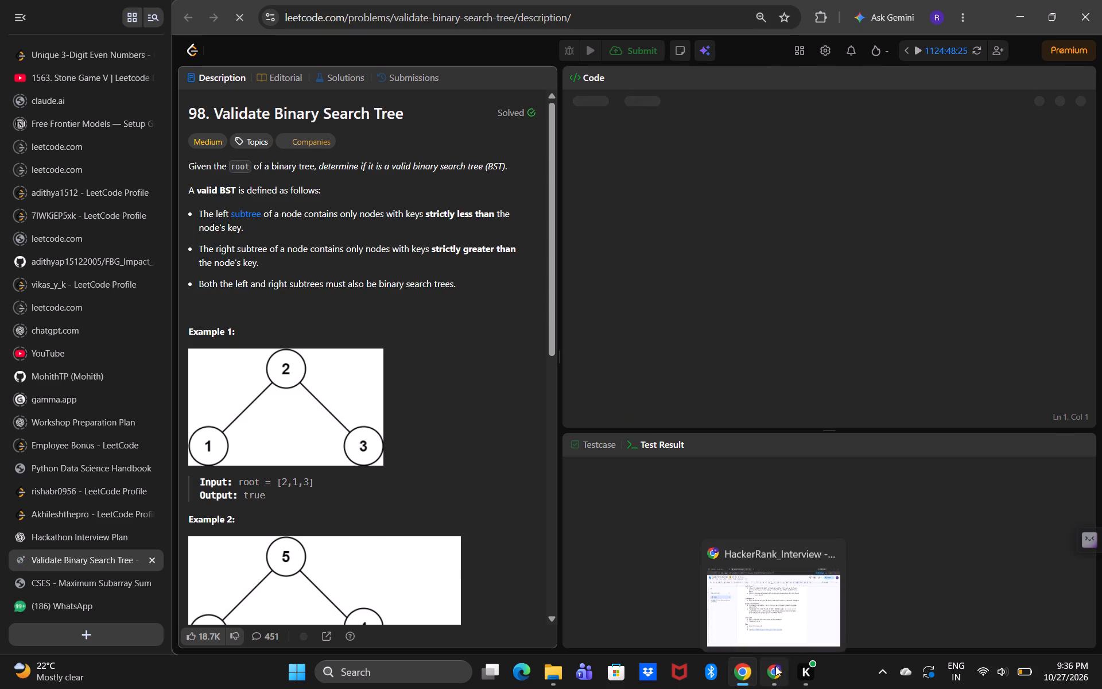
pyautogui.hotkey('ctrl', 'v')
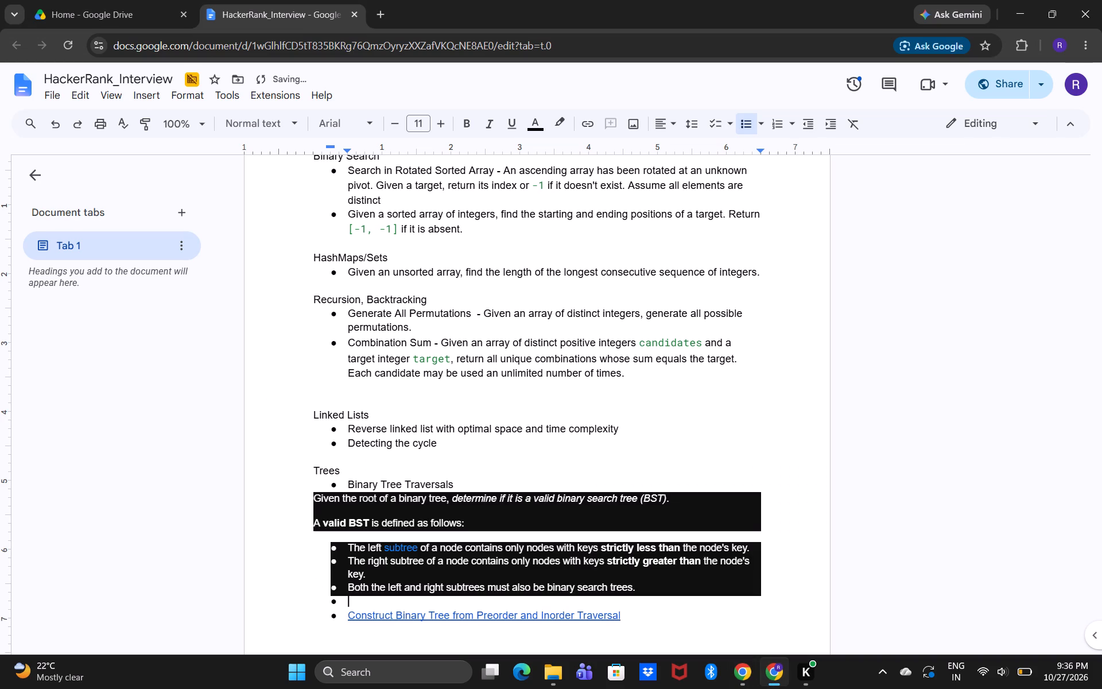
# Turn the pasted "Given the root of a binary tree" line into a bullet under Trees.
pyautogui.click(313, 501)
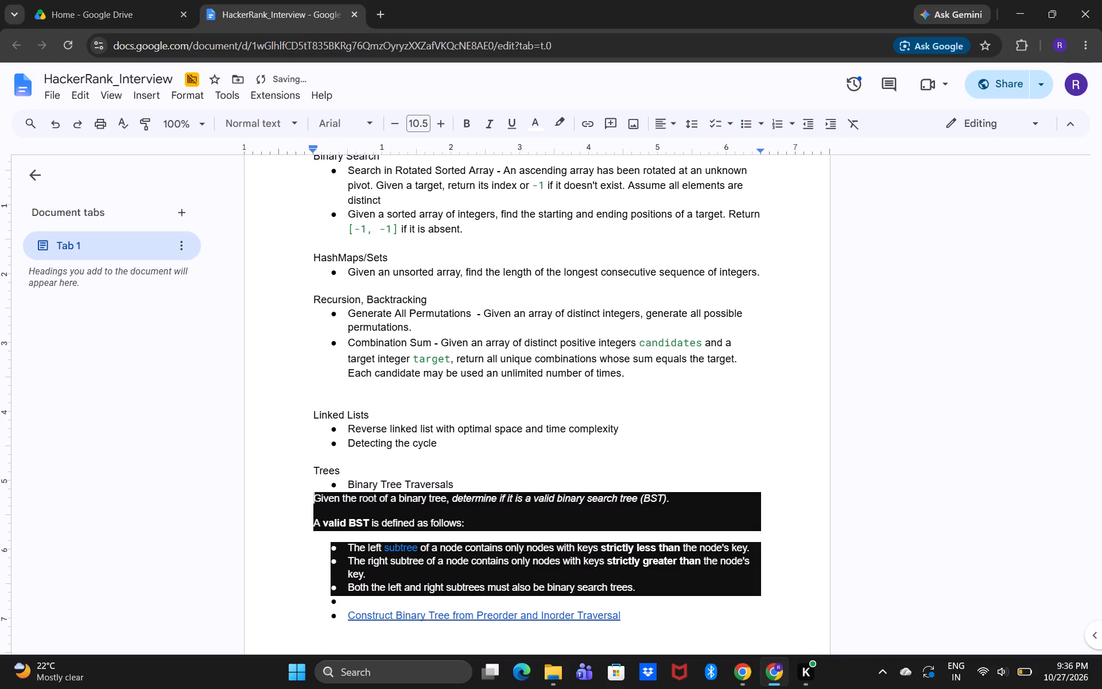
pyautogui.hotkey('shift', '*')
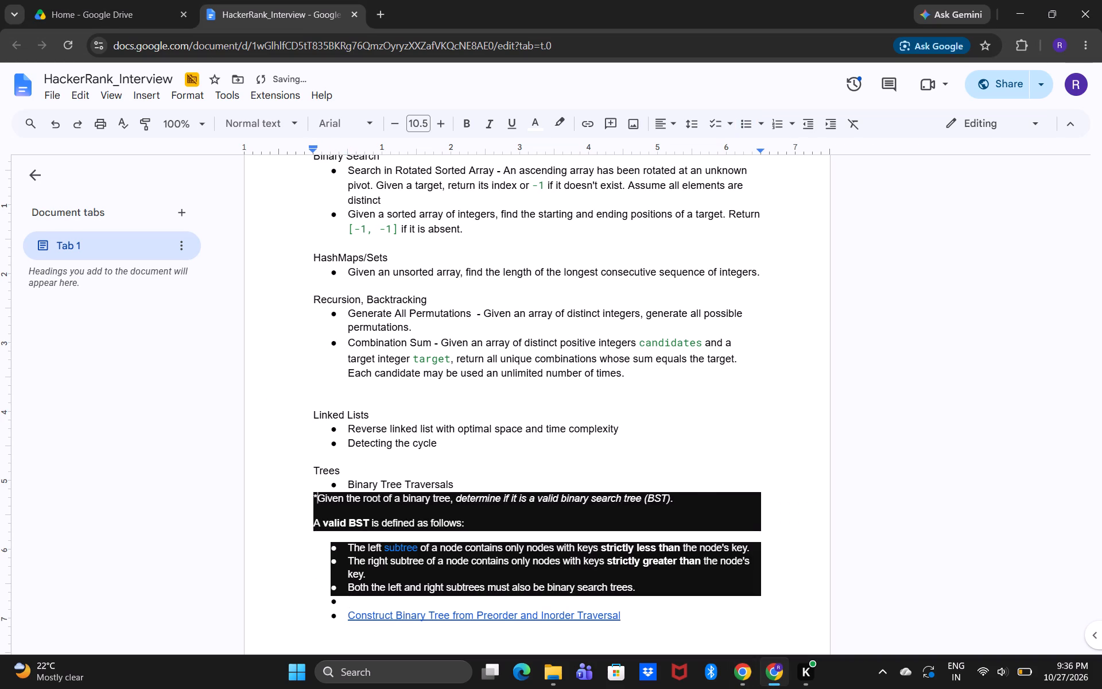
pyautogui.press('space')
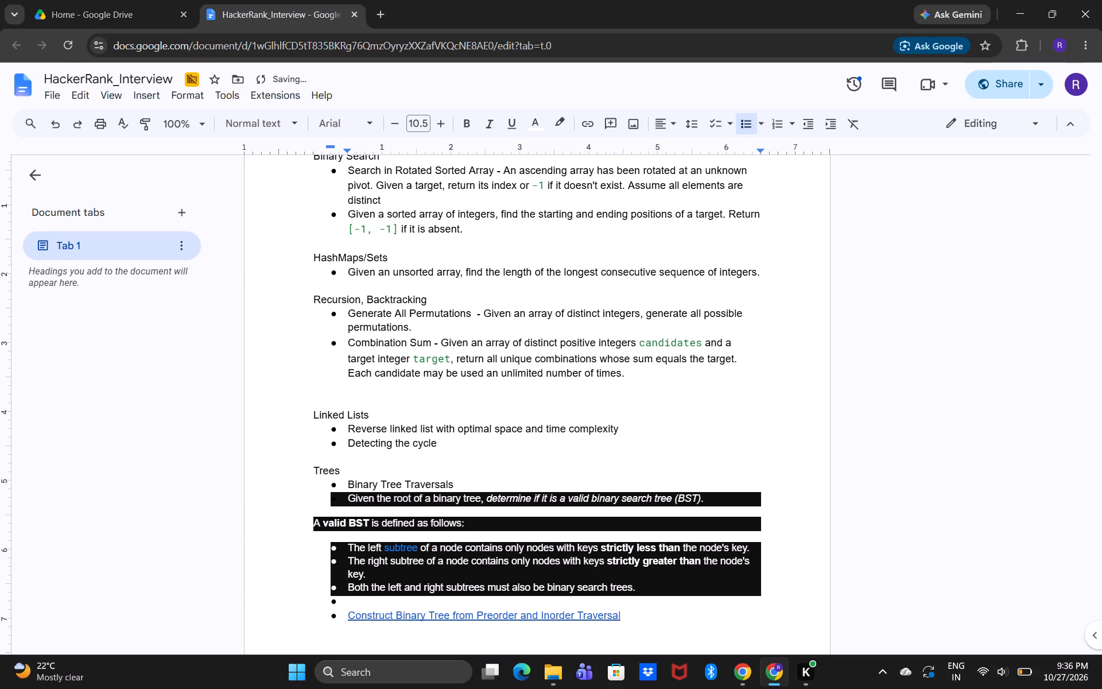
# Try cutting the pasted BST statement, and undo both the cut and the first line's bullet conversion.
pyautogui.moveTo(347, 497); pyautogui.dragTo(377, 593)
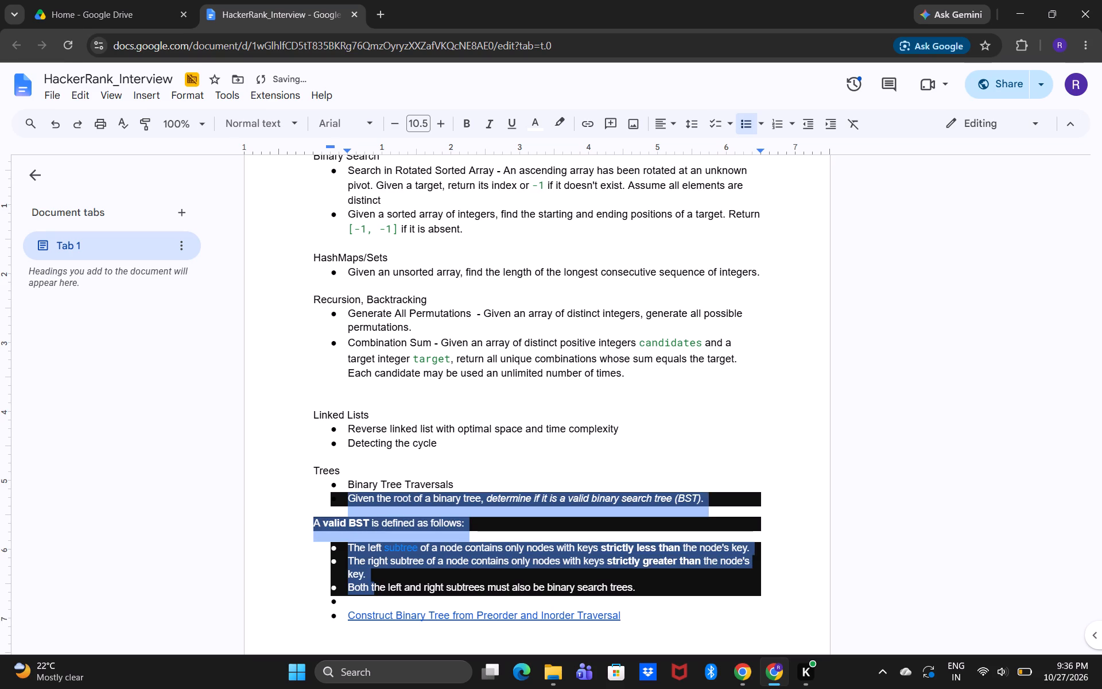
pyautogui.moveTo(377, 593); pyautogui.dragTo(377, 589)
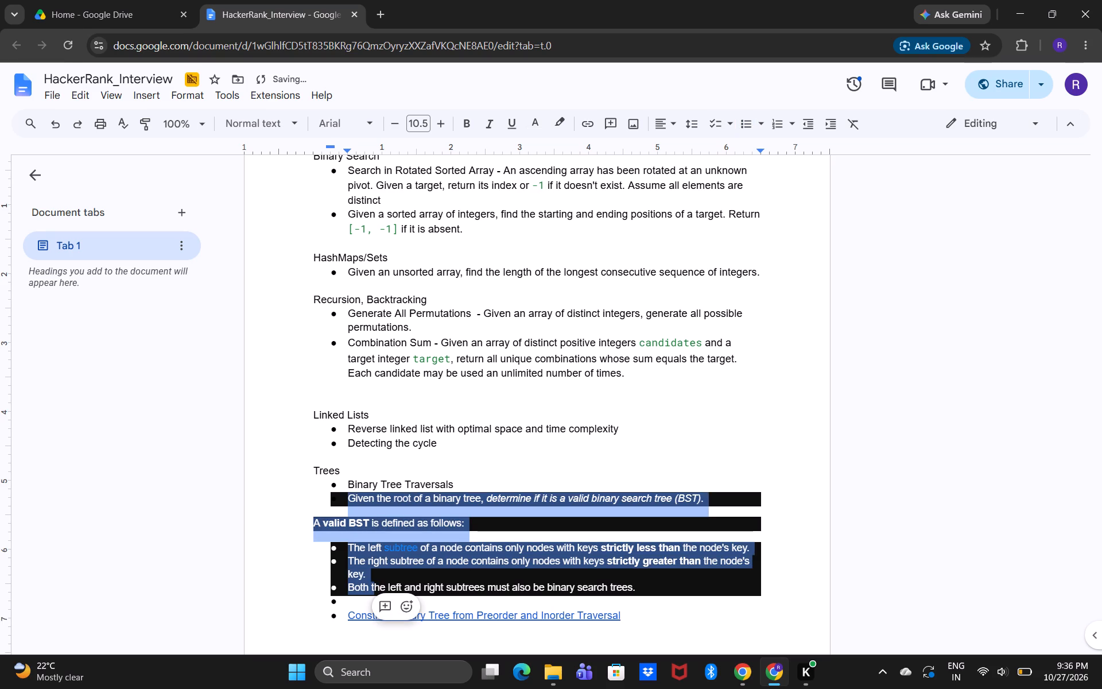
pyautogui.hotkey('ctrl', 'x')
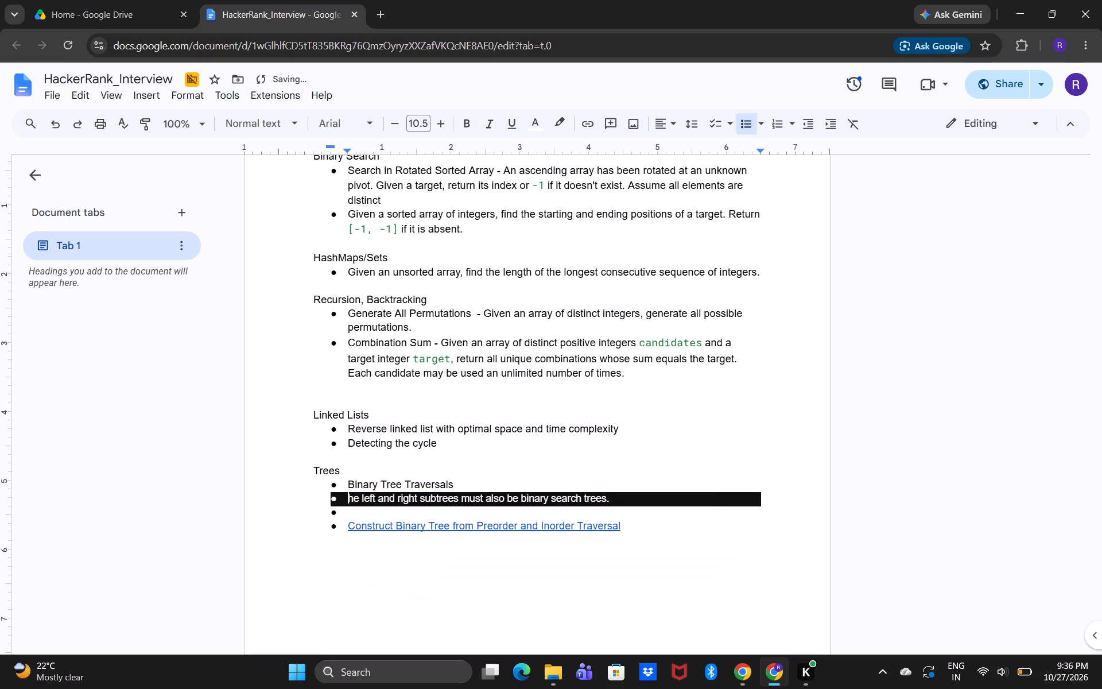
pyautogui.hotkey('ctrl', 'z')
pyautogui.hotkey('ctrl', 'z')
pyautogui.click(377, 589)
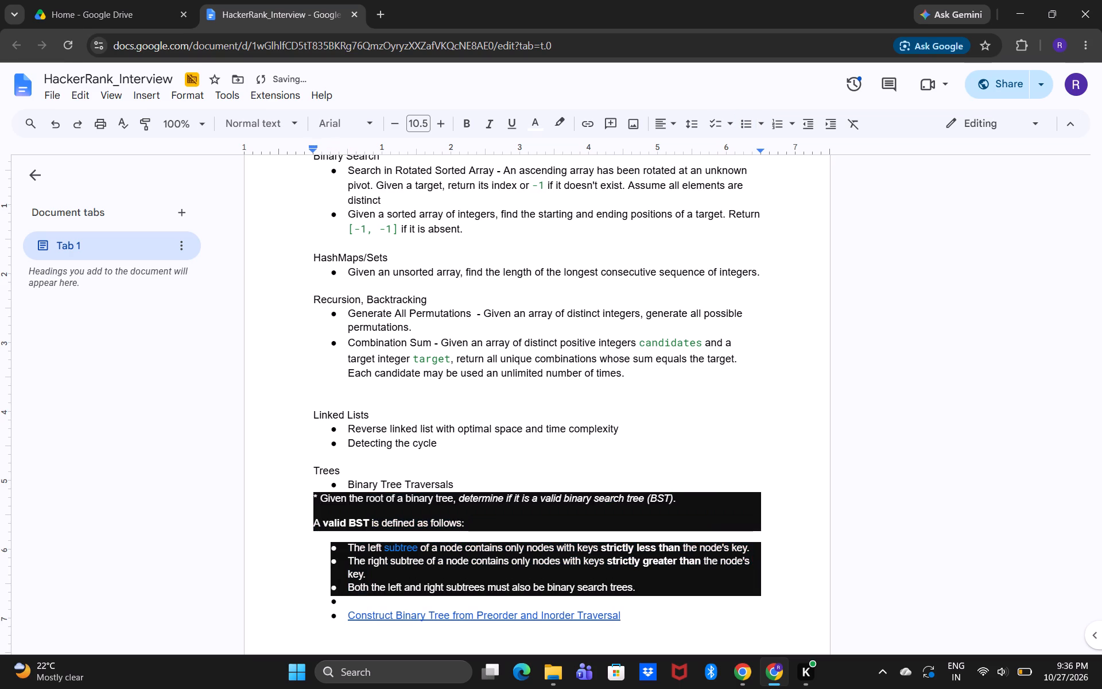
# Delete the empty bullet between the pasted BST conditions and "Construct Binary Tree from Preorder and Inorder Traversal".
pyautogui.click(346, 595)
pyautogui.press('BackSpace')
pyautogui.press('BackSpace')
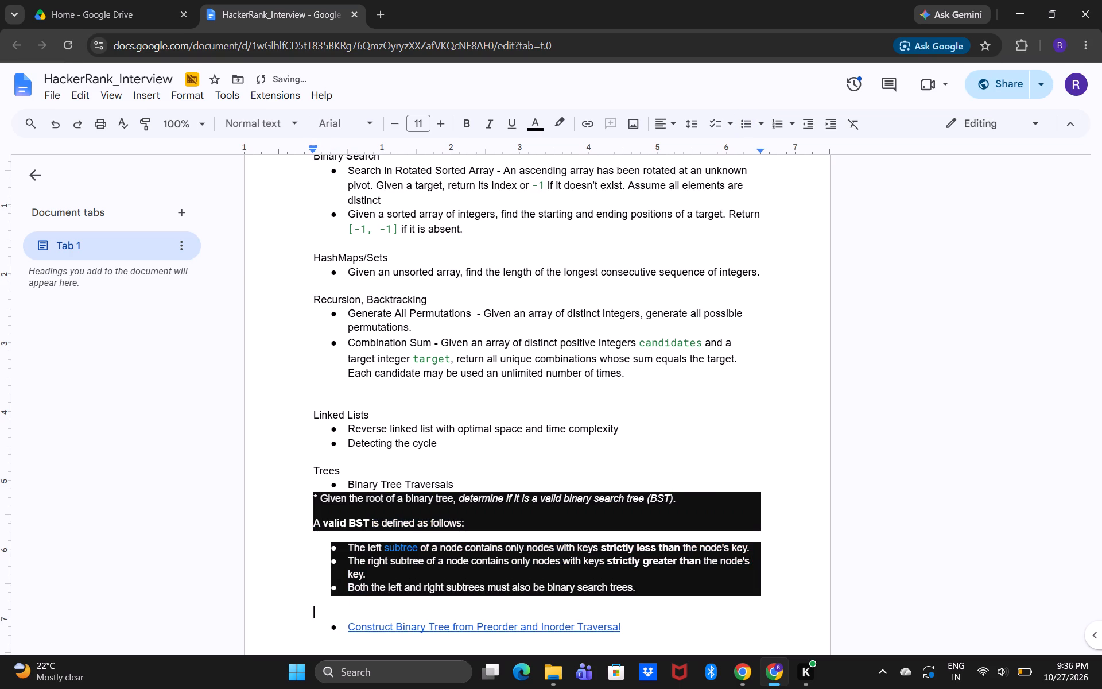
pyautogui.press('BackSpace')
# Convert the asterisk-prefixed "Given the root of a binary tree" line into a bullet.
pyautogui.moveTo(314, 496); pyautogui.dragTo(649, 589)
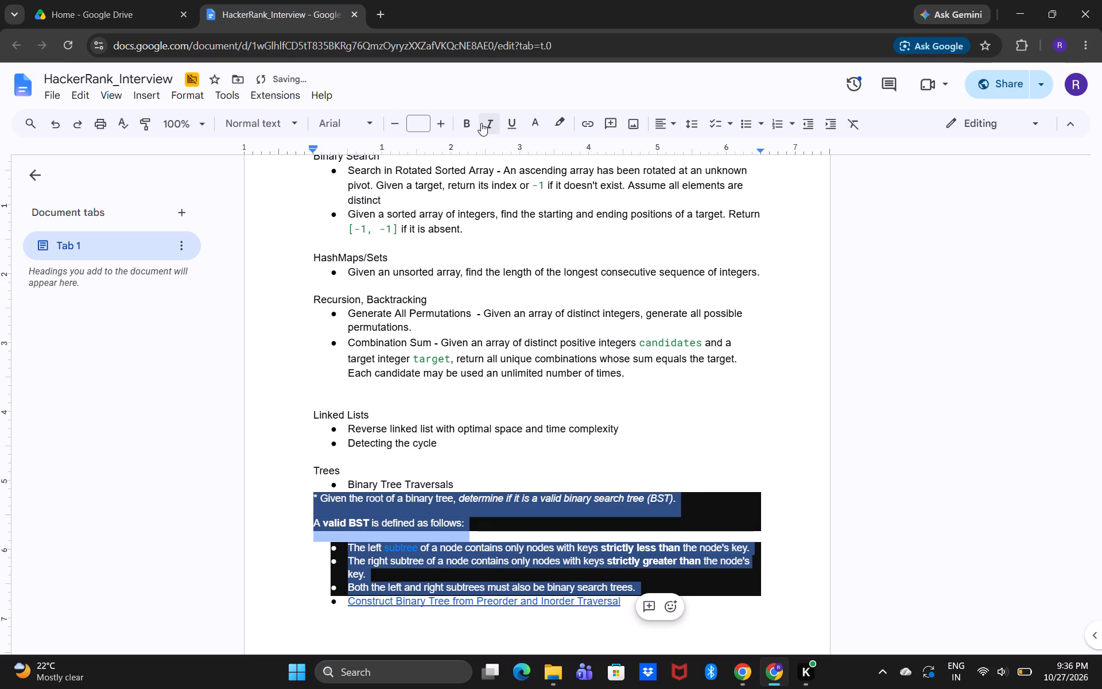
pyautogui.click(497, 510)
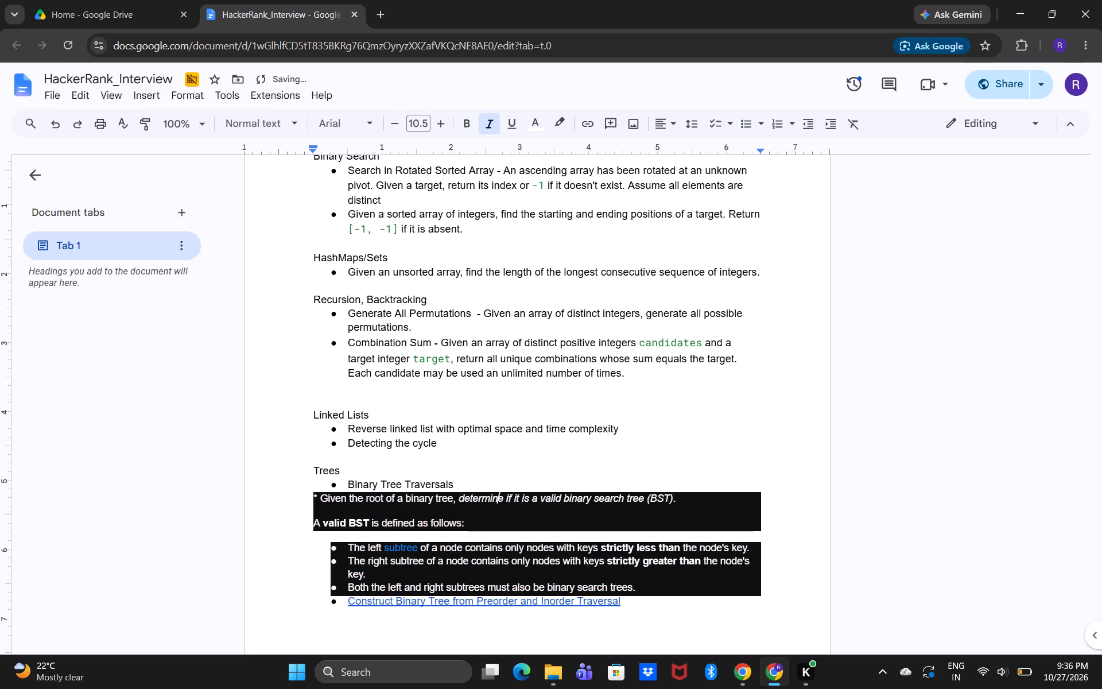
pyautogui.click(319, 495)
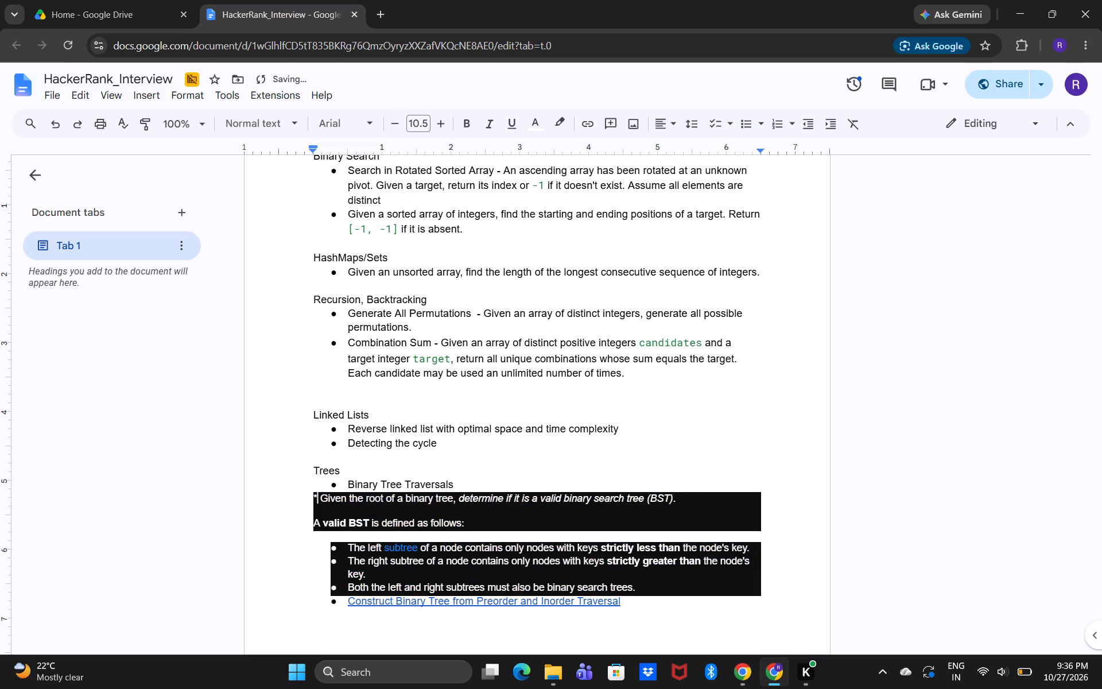
pyautogui.press('space')
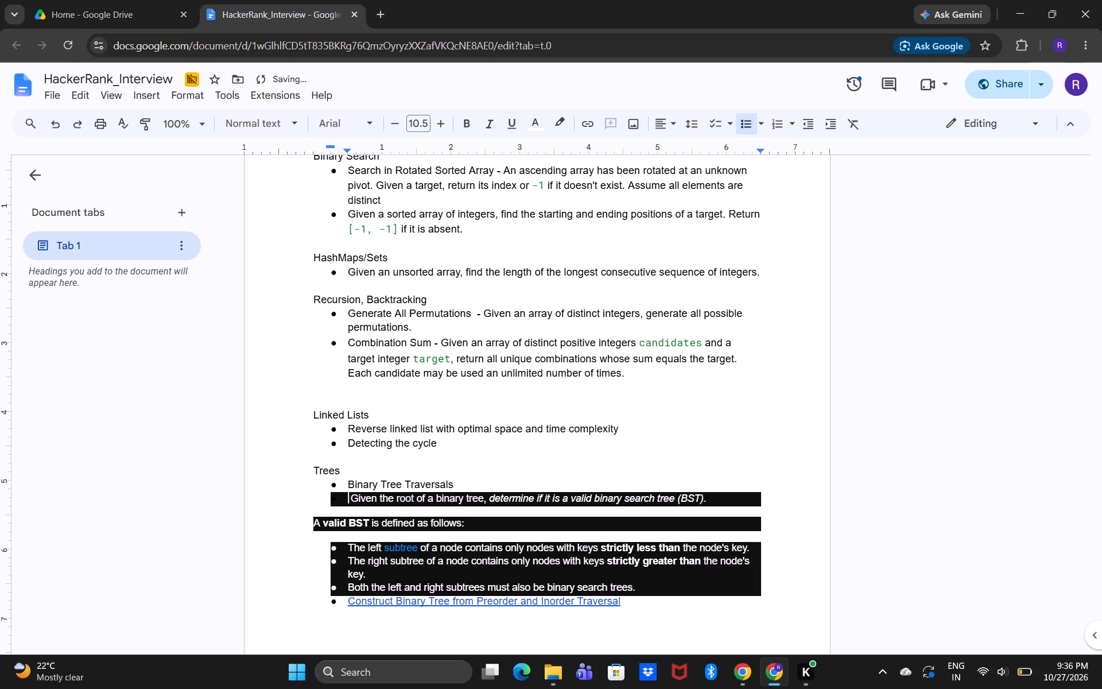
# Indent the "A valid BST is defined as follows:" line and its three condition bullets beneath the BST question.
pyautogui.click(314, 529)
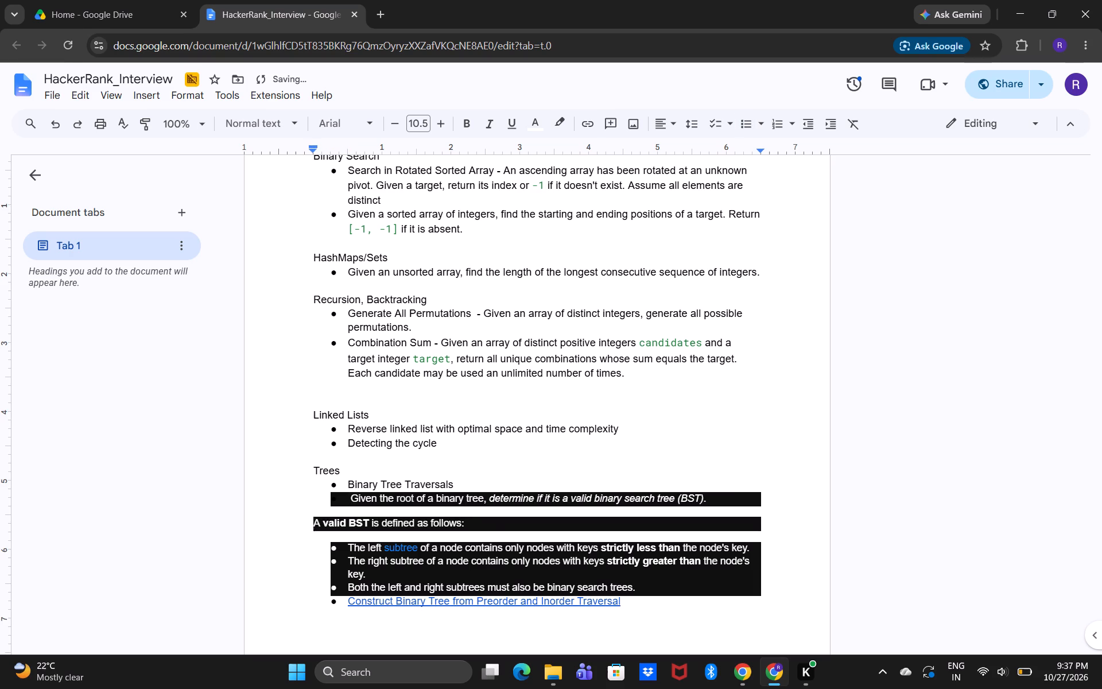
pyautogui.press('Tab')
pyautogui.press('Tab')
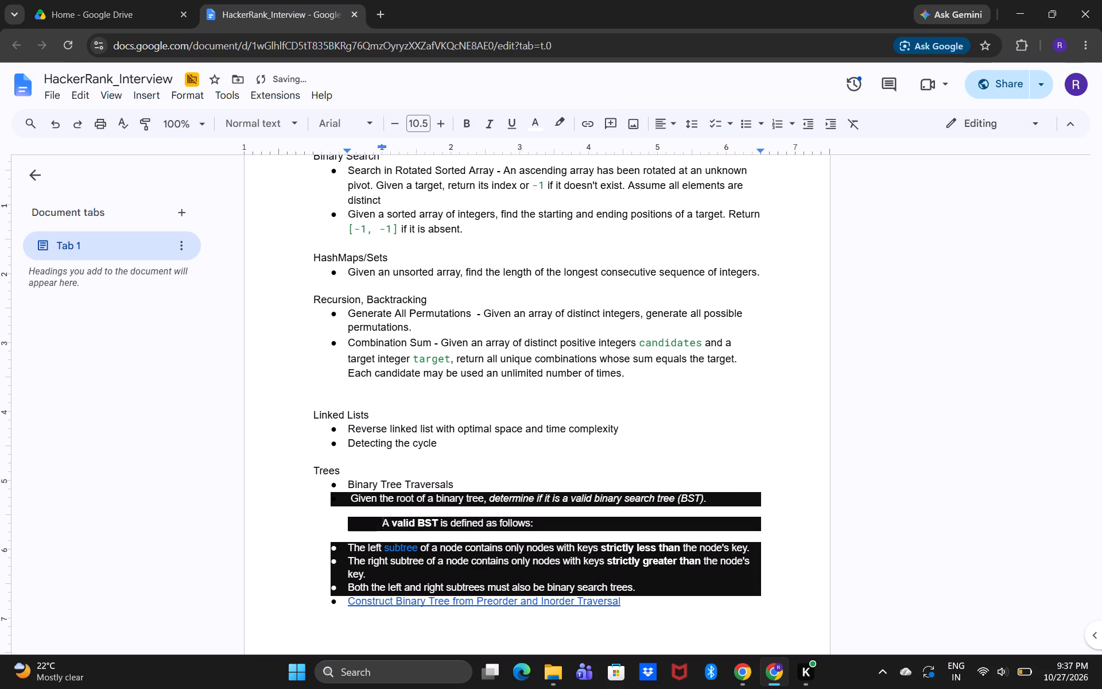
pyautogui.click(346, 547)
pyautogui.press('Tab')
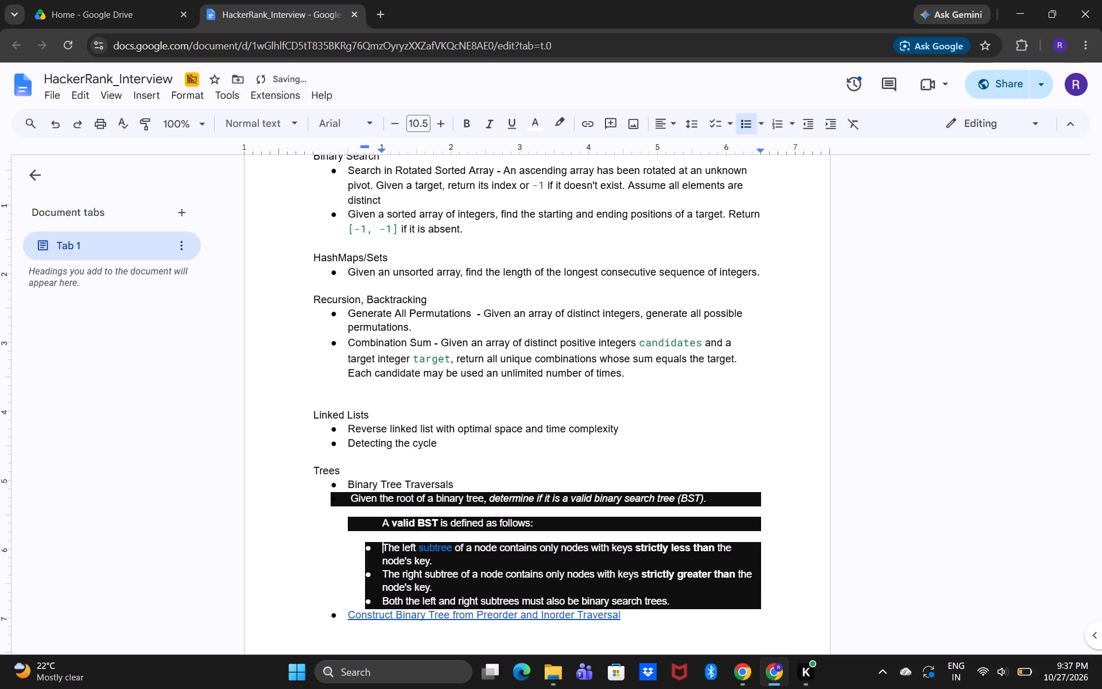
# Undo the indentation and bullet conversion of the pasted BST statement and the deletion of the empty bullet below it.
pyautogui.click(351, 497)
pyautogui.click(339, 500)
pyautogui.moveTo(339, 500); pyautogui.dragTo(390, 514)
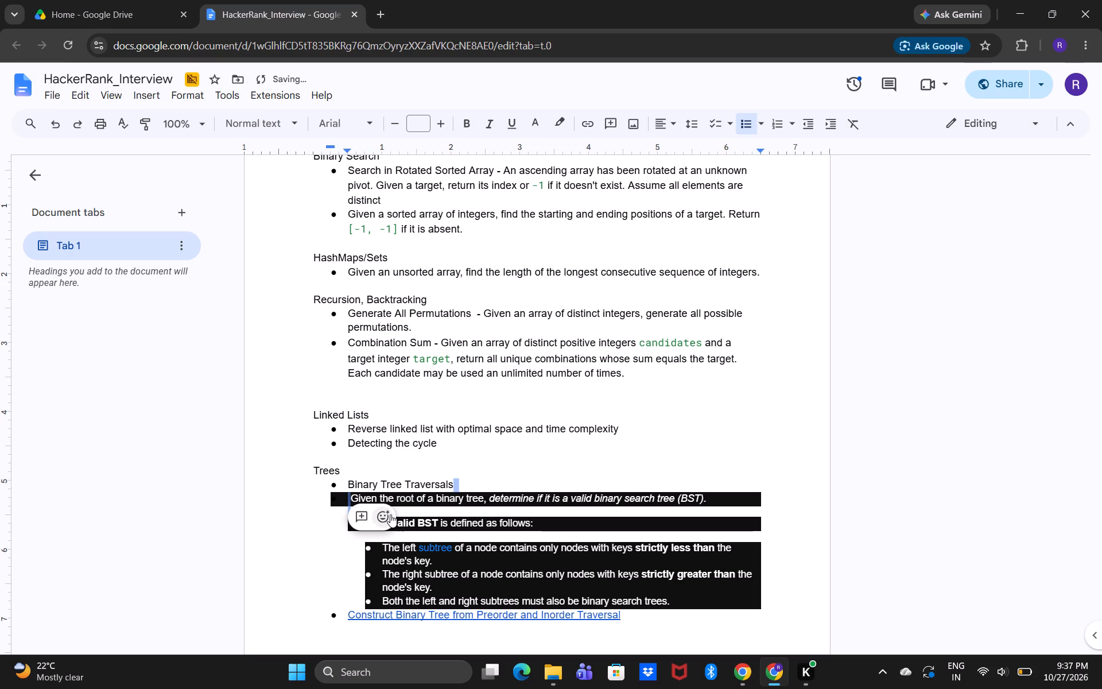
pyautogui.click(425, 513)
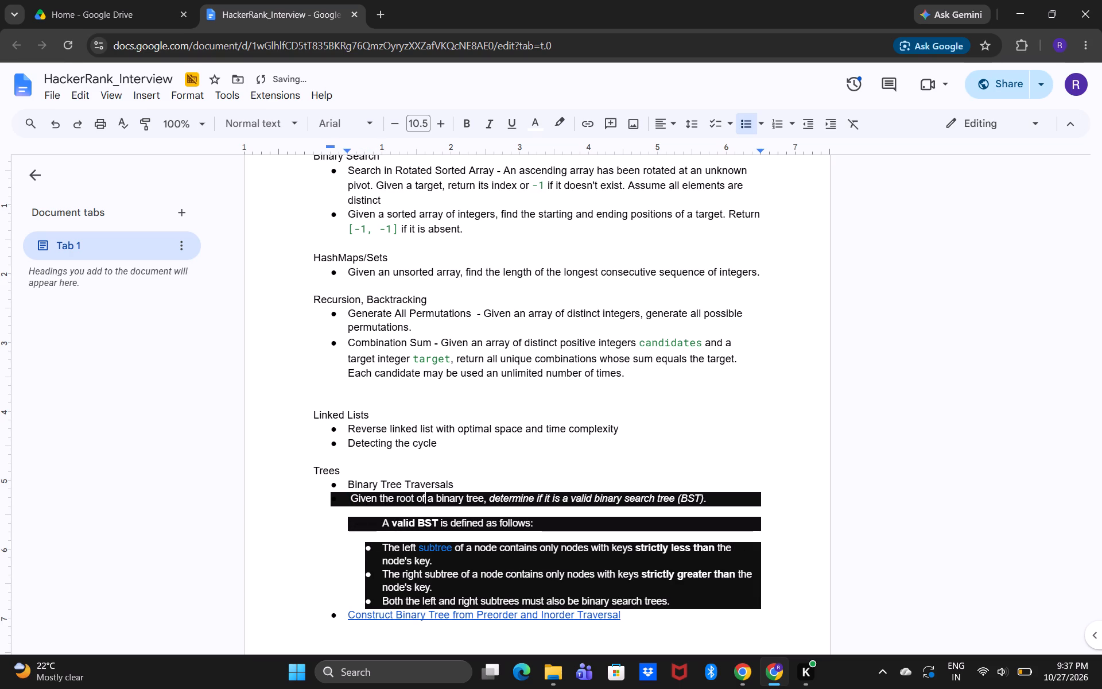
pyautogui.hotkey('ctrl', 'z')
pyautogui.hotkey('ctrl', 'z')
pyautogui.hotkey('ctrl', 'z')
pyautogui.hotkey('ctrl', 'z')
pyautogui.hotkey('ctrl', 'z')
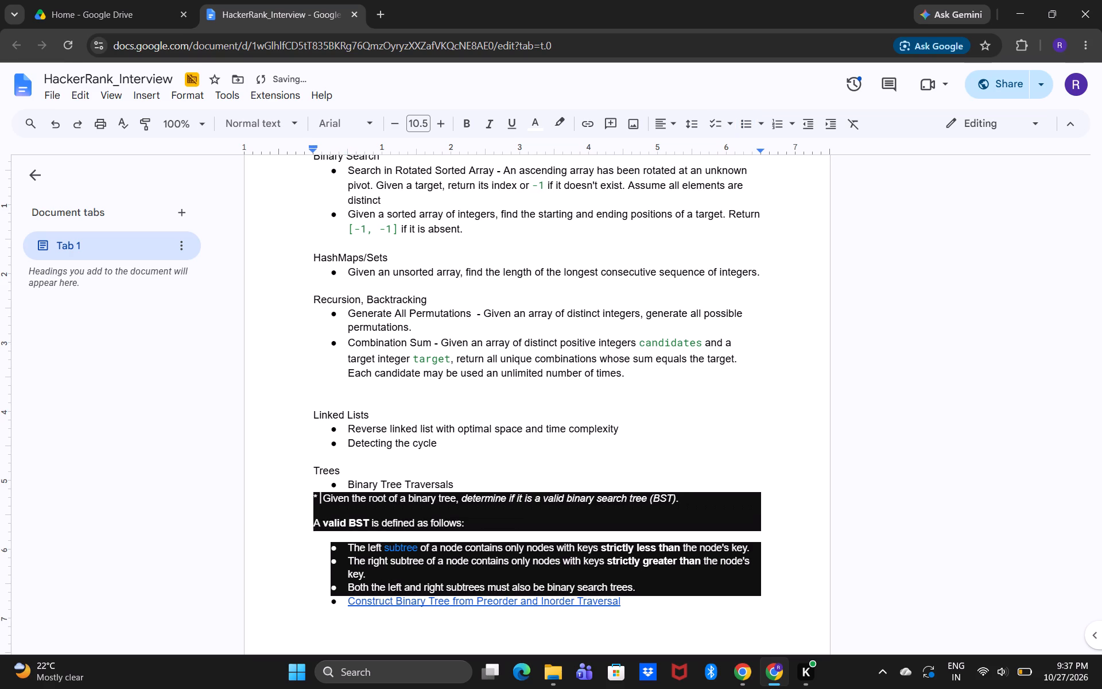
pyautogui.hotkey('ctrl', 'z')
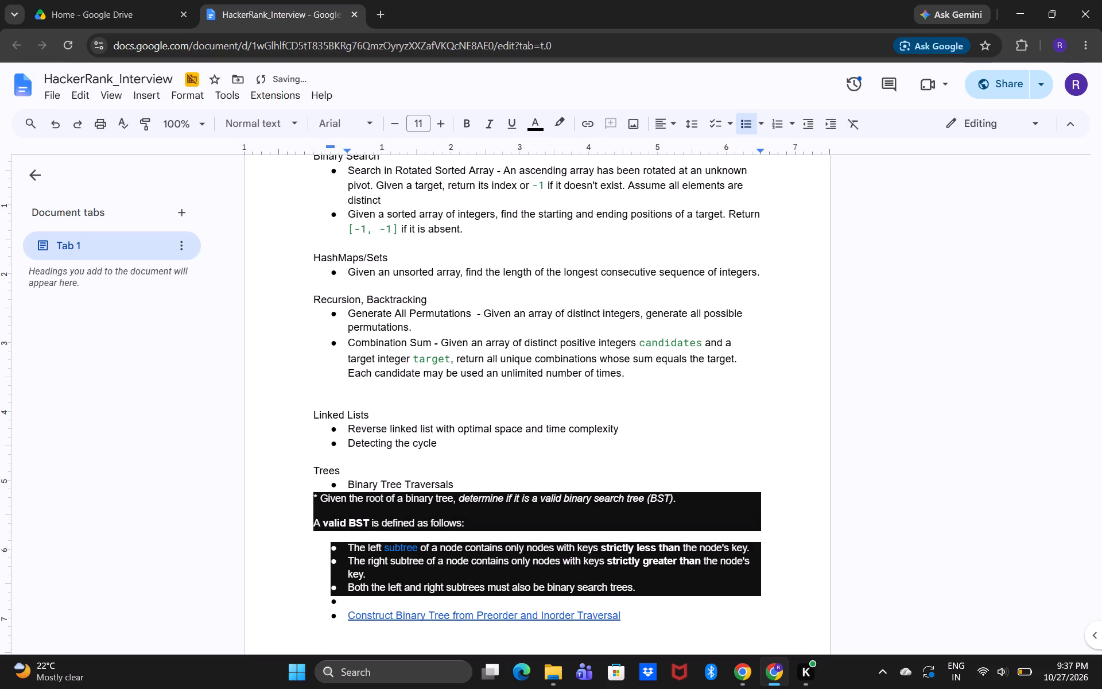
# Delete the whole pasted BST statement with its condition bullets and the empty bullet from the Trees list.
pyautogui.moveTo(390, 598); pyautogui.dragTo(472, 487)
pyautogui.press('BackSpace')
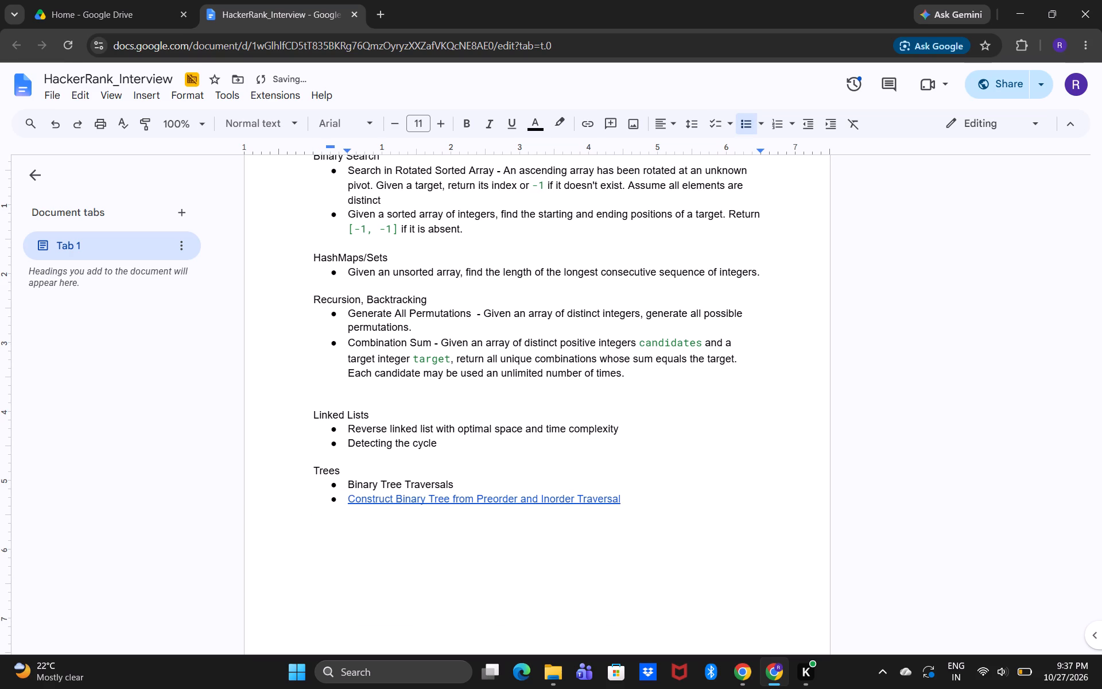
# Add a "Validate bst" bullet between "Binary Tree Traversals" and "Construct Binary Tree from Preorder and Inorder Traversal".
pyautogui.press('Return')
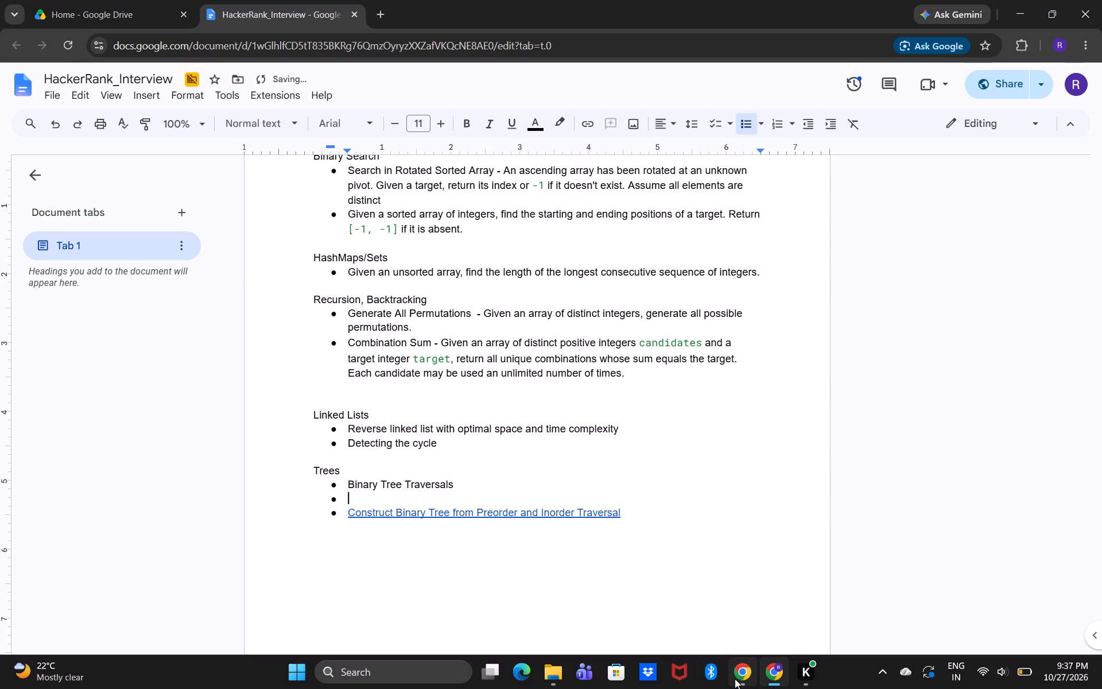
pyautogui.click(735, 679)
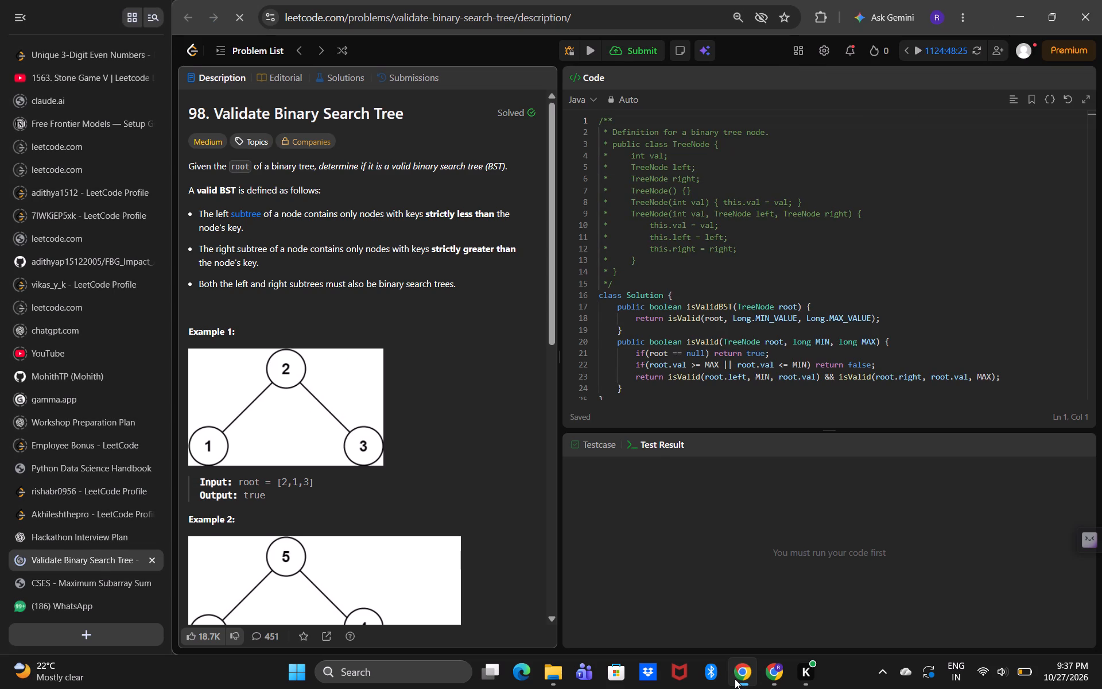
pyautogui.click(735, 679)
pyautogui.press('v')
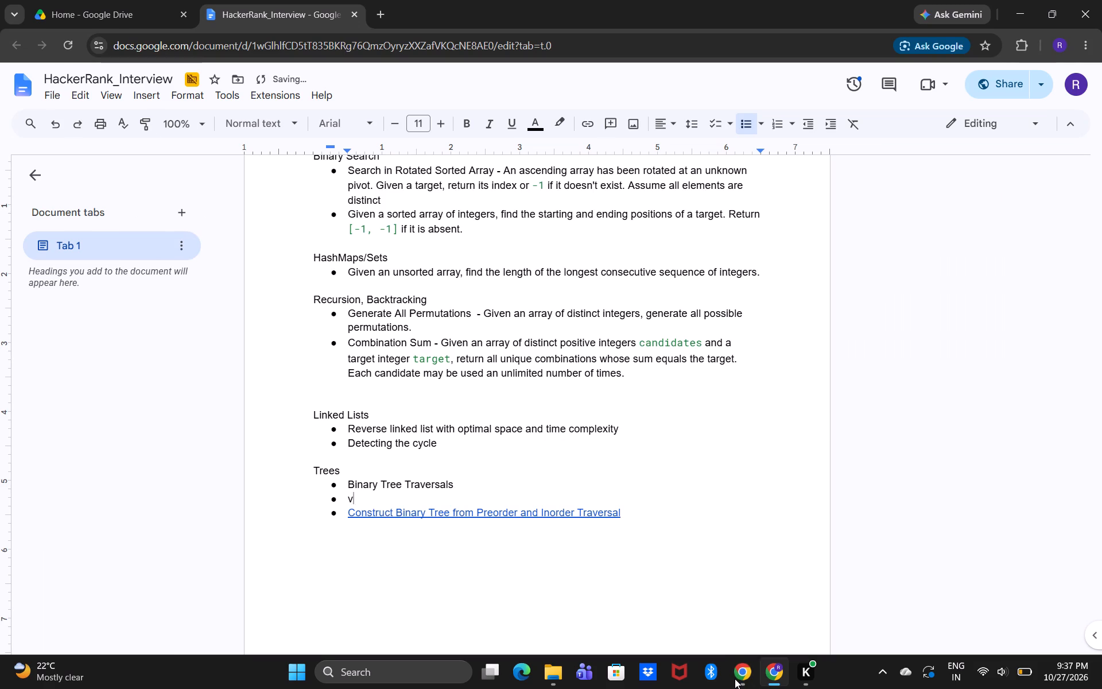
pyautogui.write('ali')
pyautogui.write('dqt')
pyautogui.write('==')
pyautogui.press('BackSpace')
pyautogui.press('BackSpace')
pyautogui.press('BackSpace')
pyautogui.press('BackSpace')
pyautogui.write('ate bst')
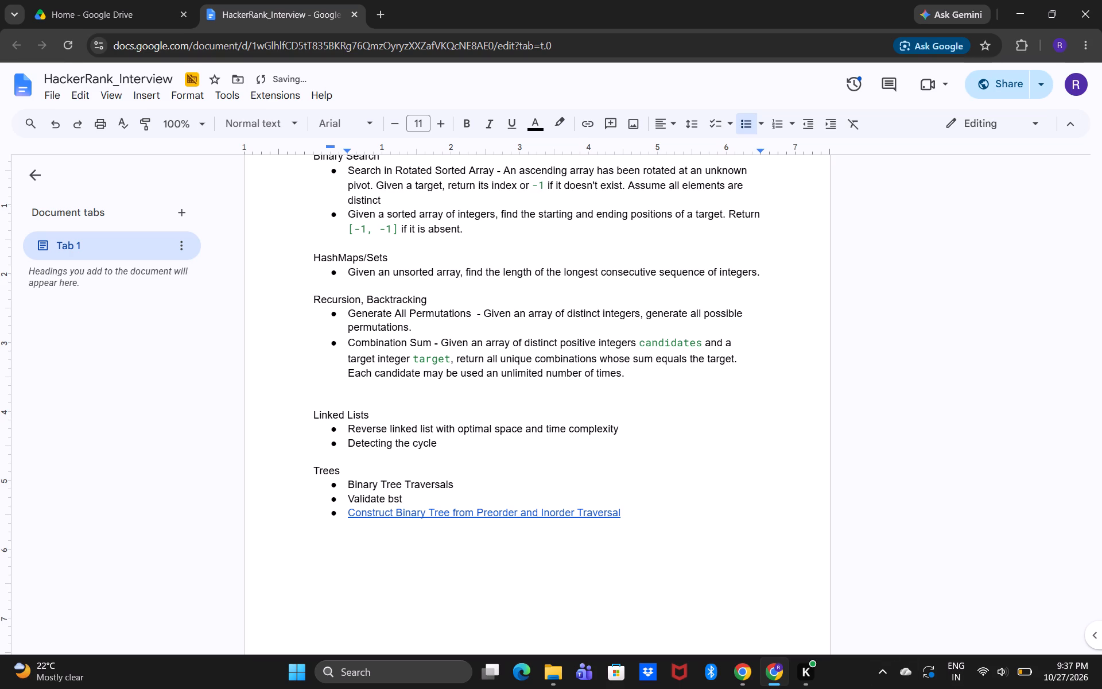
pyautogui.click(673, 526)
pyautogui.press('Return')
pyautogui.click(743, 688)
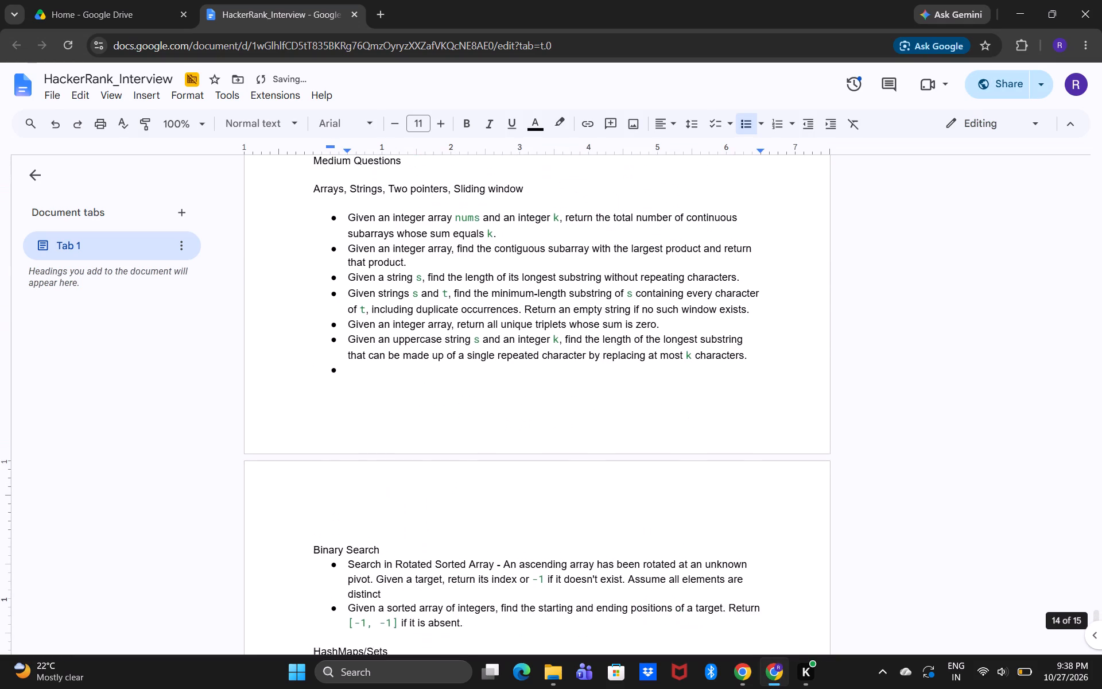
pyautogui.scroll(3, 755, 417)
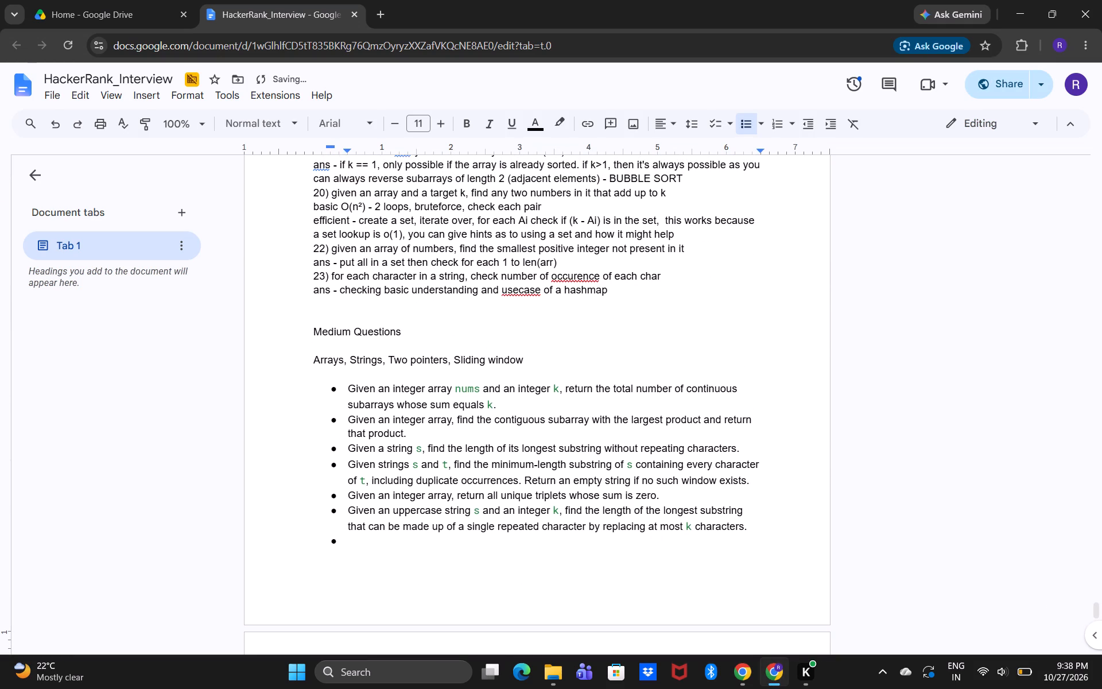
pyautogui.scroll(1, 755, 417)
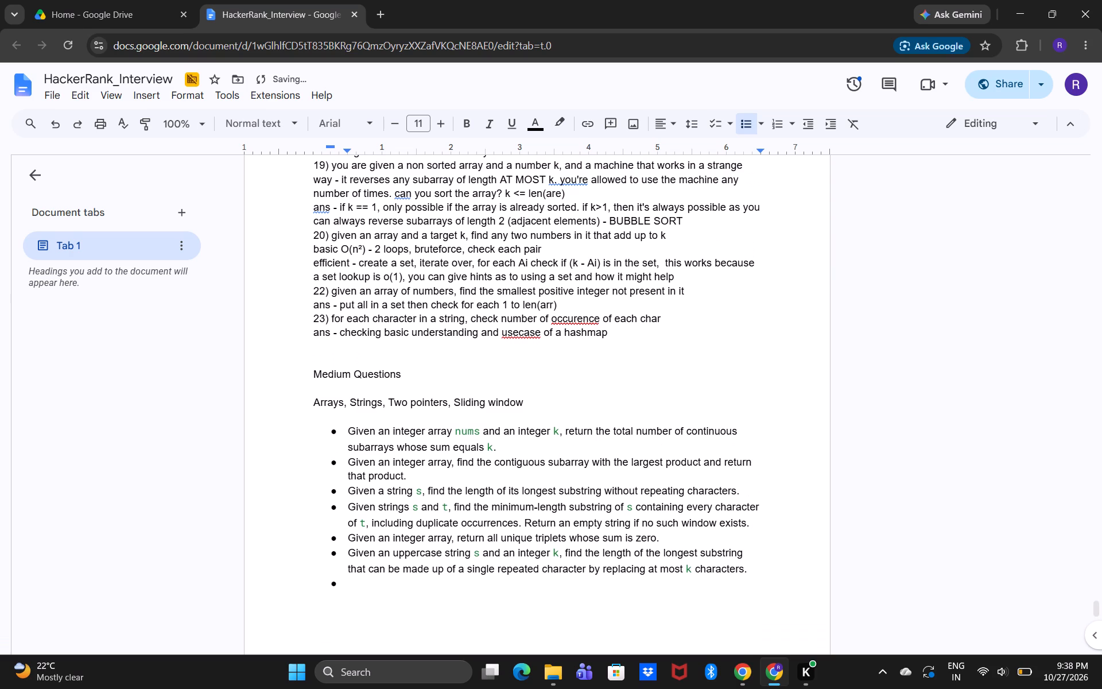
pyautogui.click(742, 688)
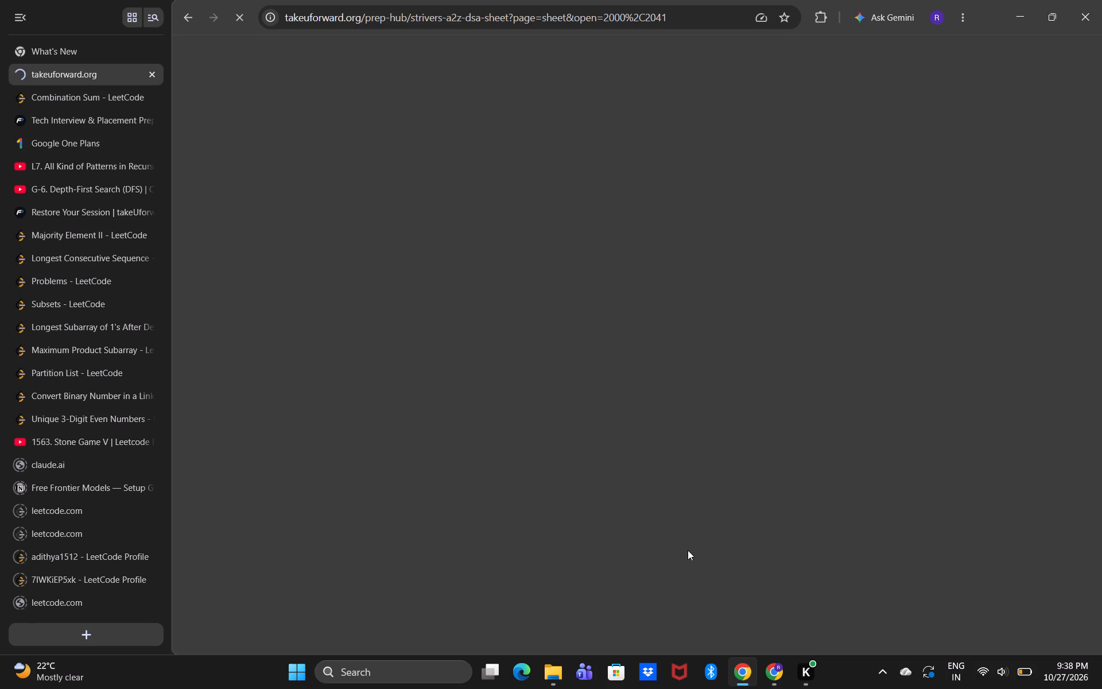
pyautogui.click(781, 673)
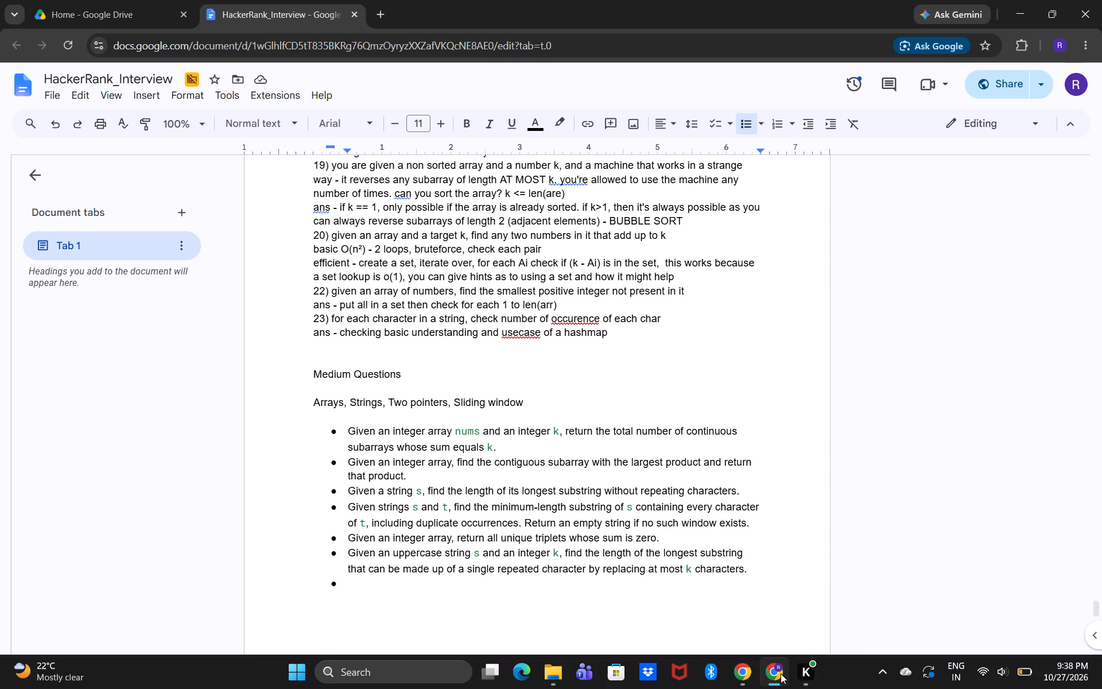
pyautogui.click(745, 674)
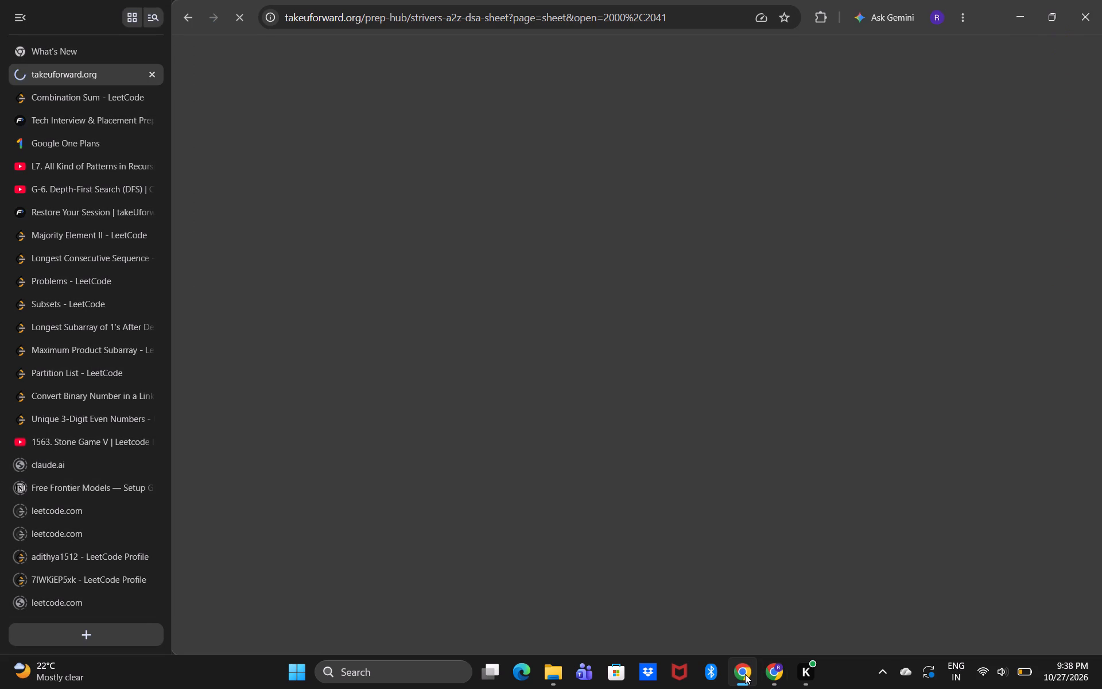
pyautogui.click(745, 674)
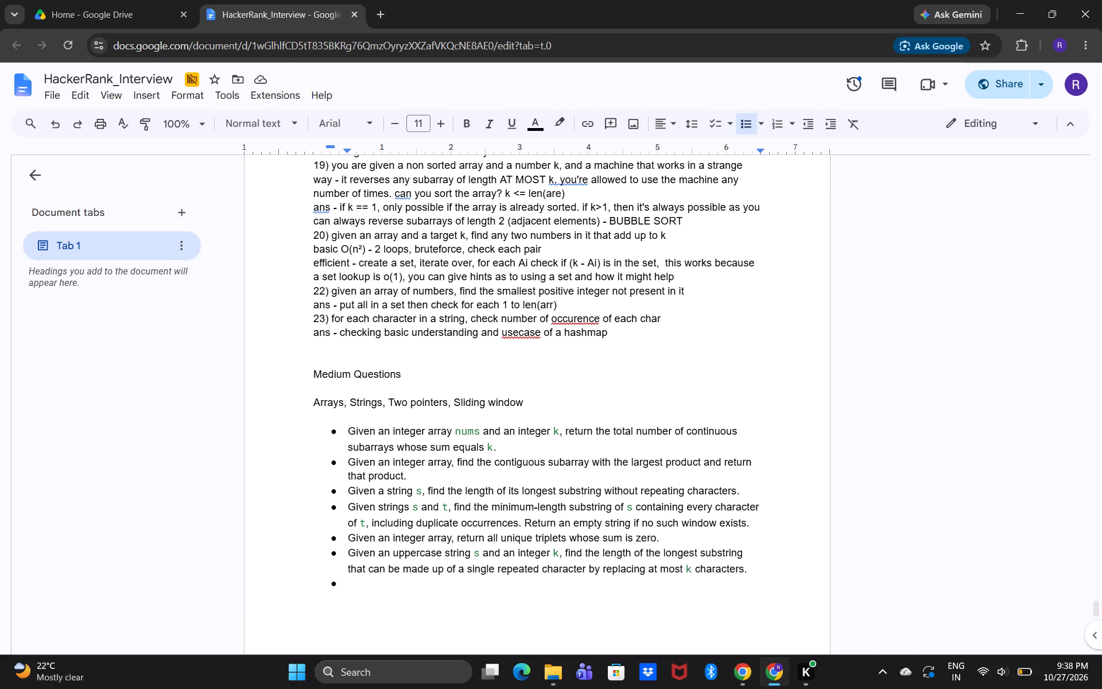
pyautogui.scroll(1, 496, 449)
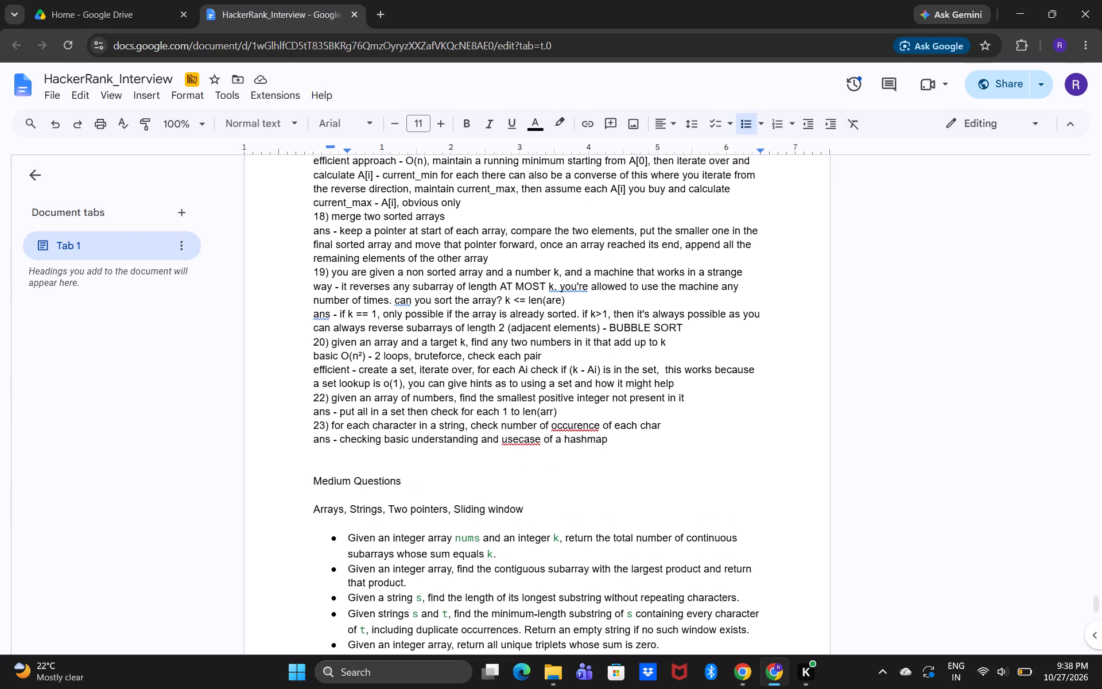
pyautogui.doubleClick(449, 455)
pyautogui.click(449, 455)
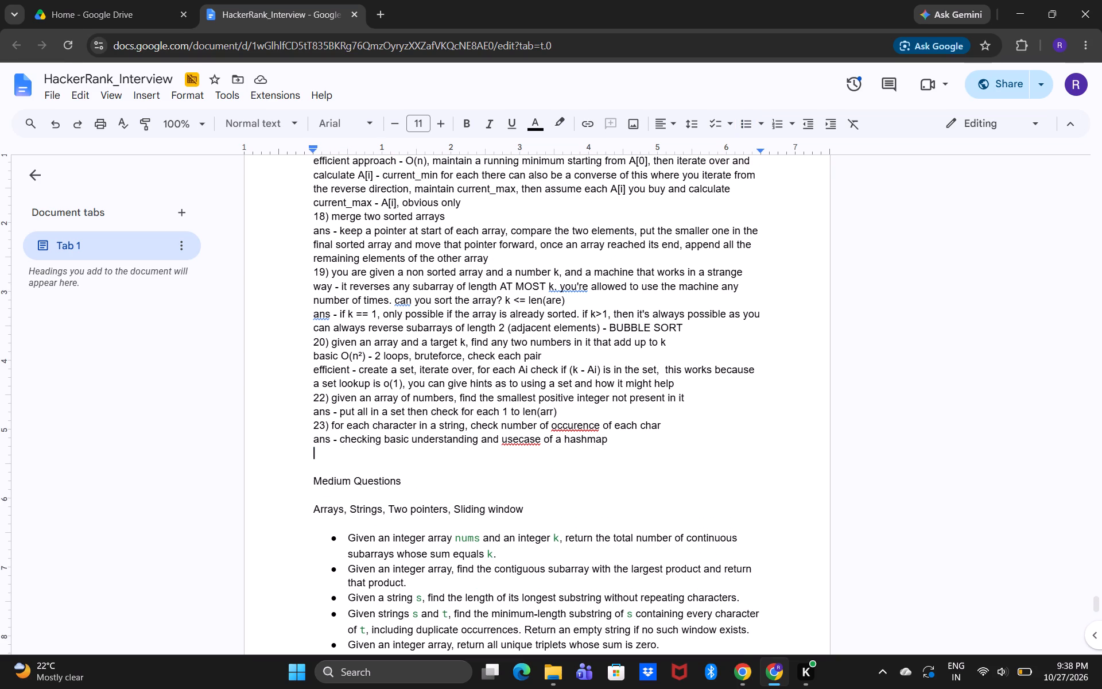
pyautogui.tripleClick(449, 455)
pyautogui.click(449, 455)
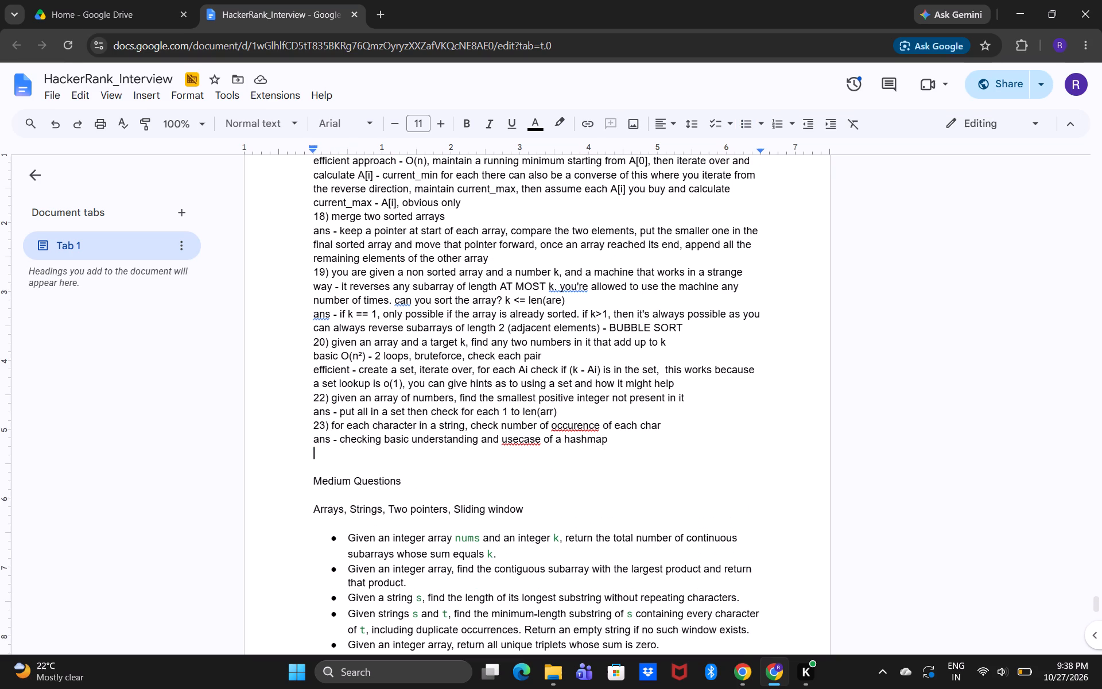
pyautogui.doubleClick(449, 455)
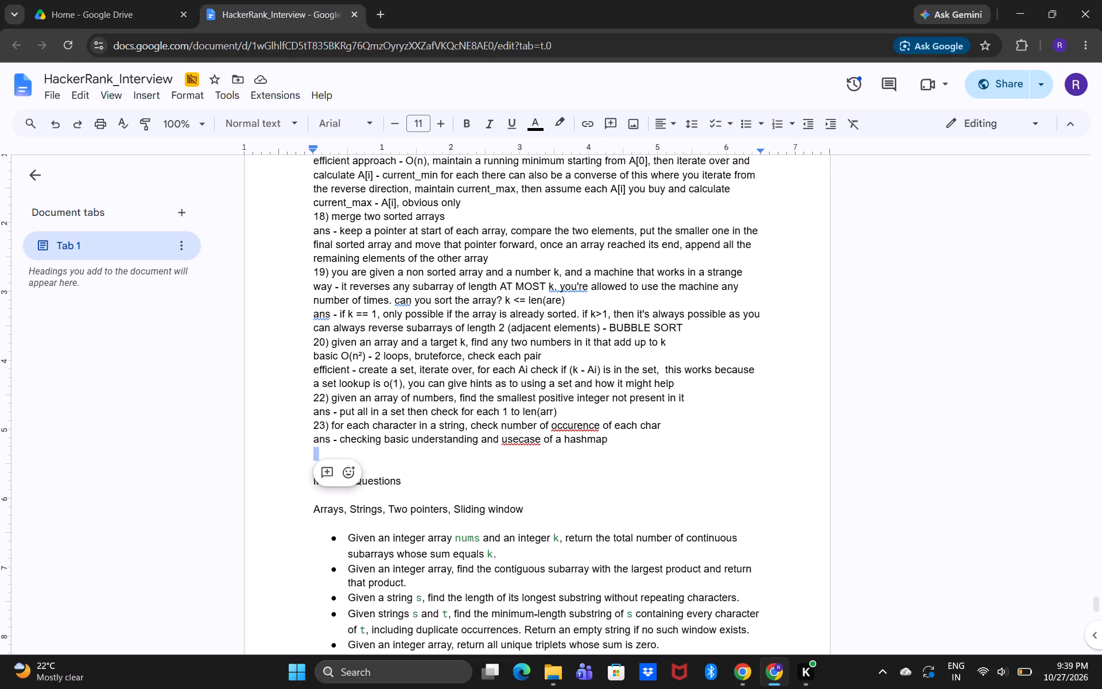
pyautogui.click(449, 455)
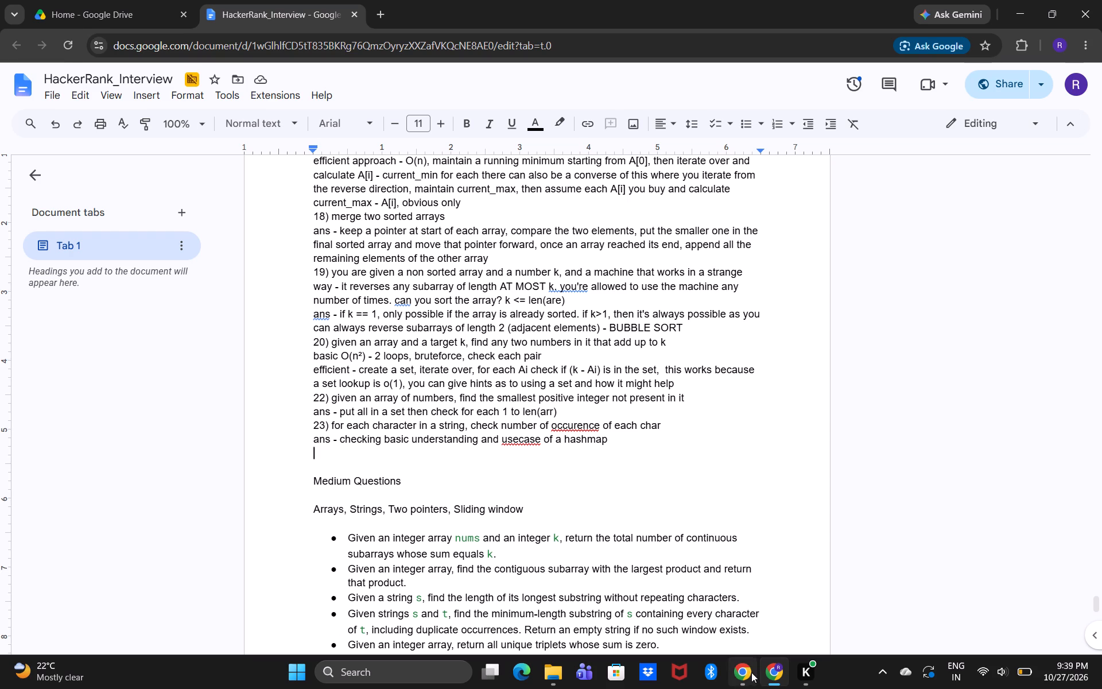
# Switch back to the takeuforward A2Z DSA sheet and reload it.
pyautogui.click(751, 673)
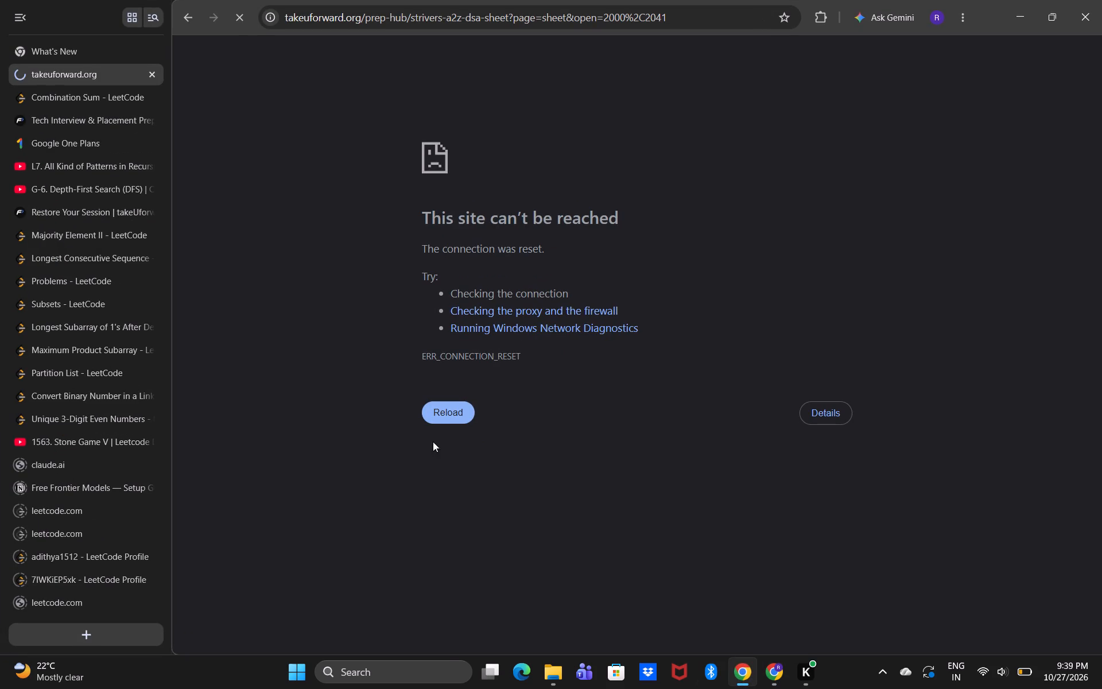
pyautogui.click(459, 405)
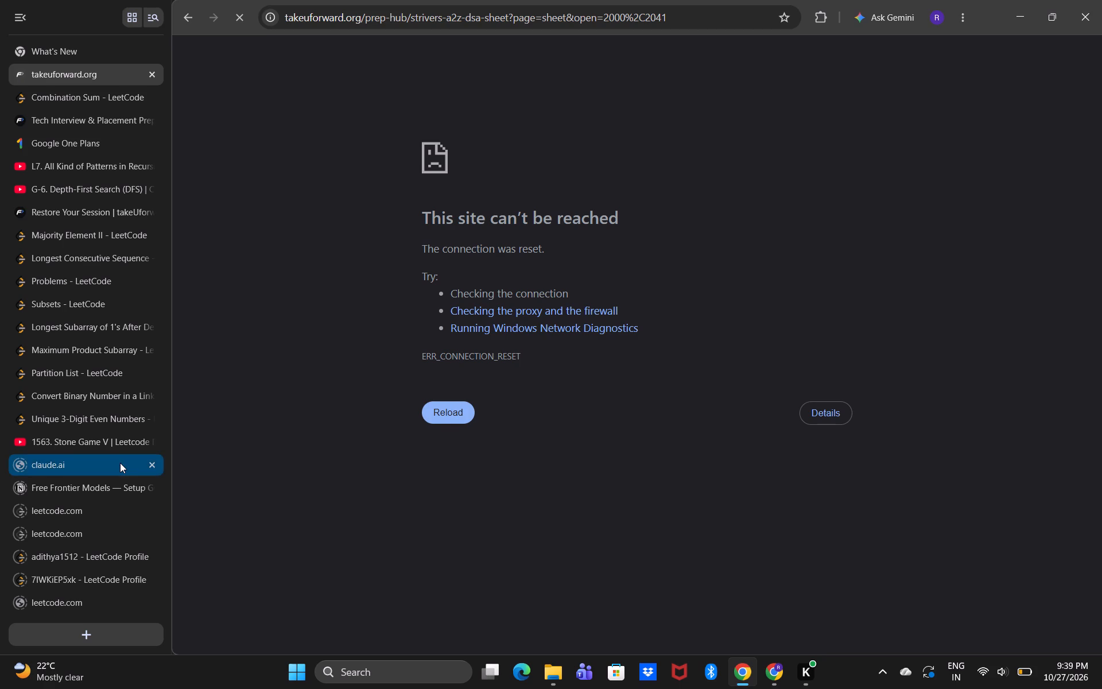
pyautogui.scroll(-4, 120, 463)
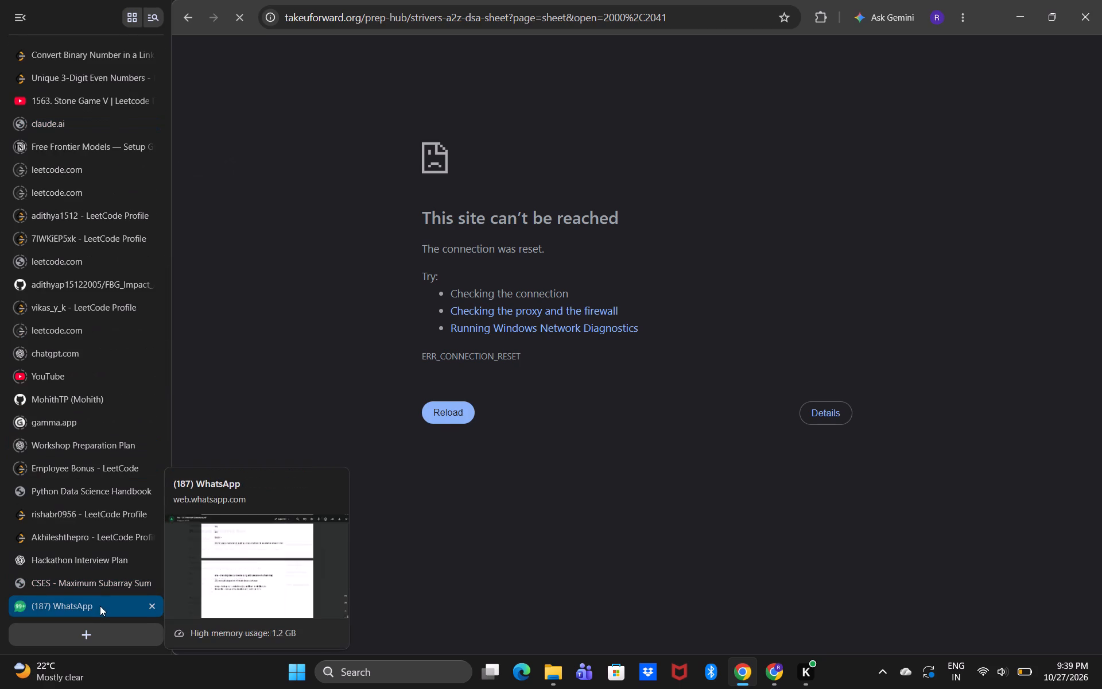
# Retry loading the takeuforward A2Z DSA sheet page.
pyautogui.click(452, 411)
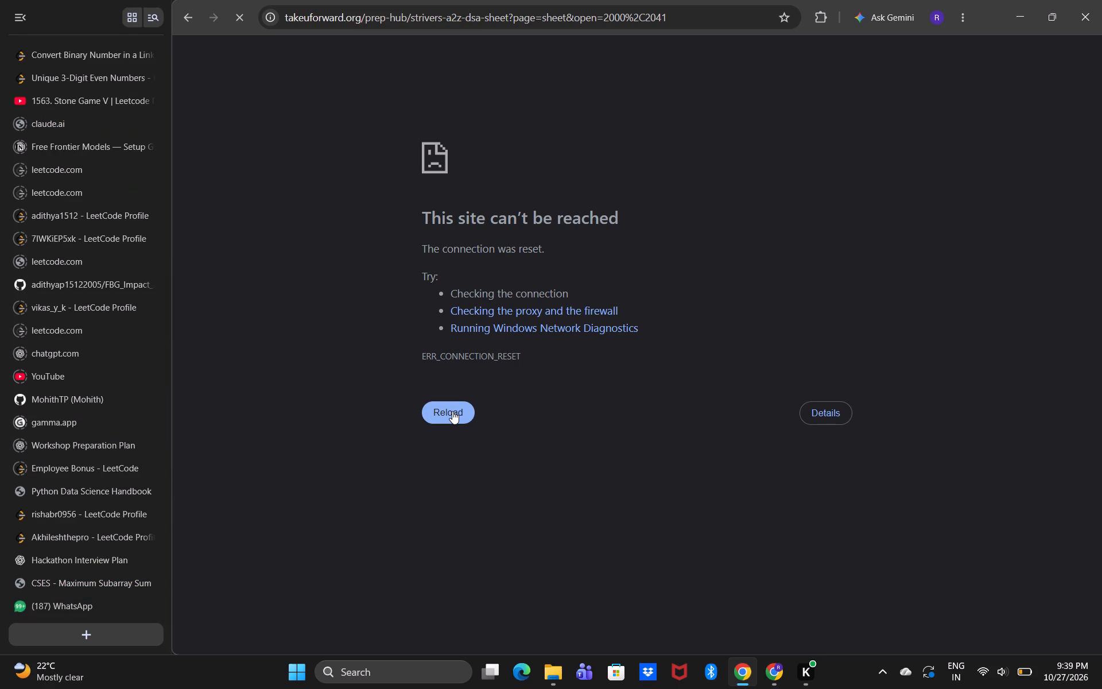
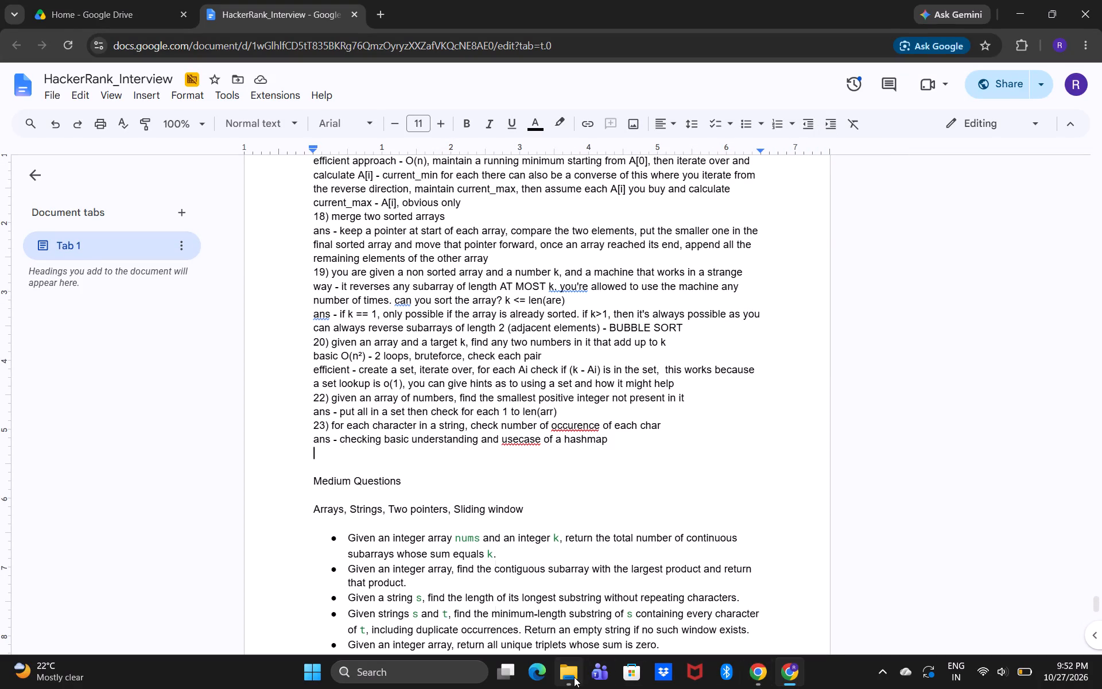
# Open the Windows search.
pyautogui.click(383, 678)
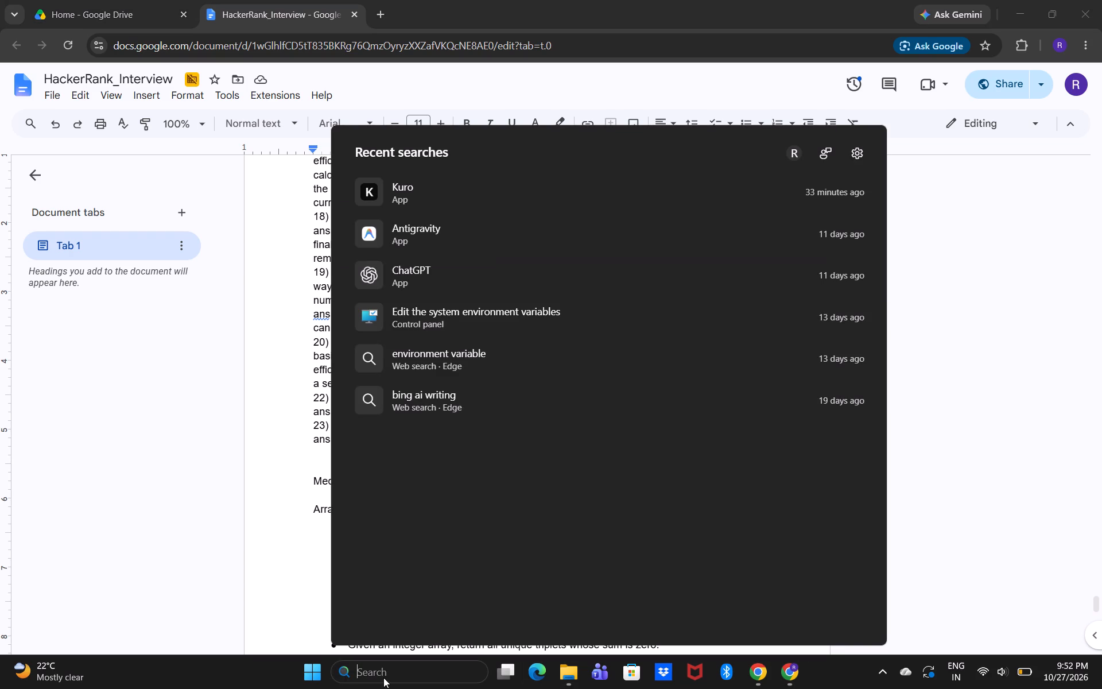
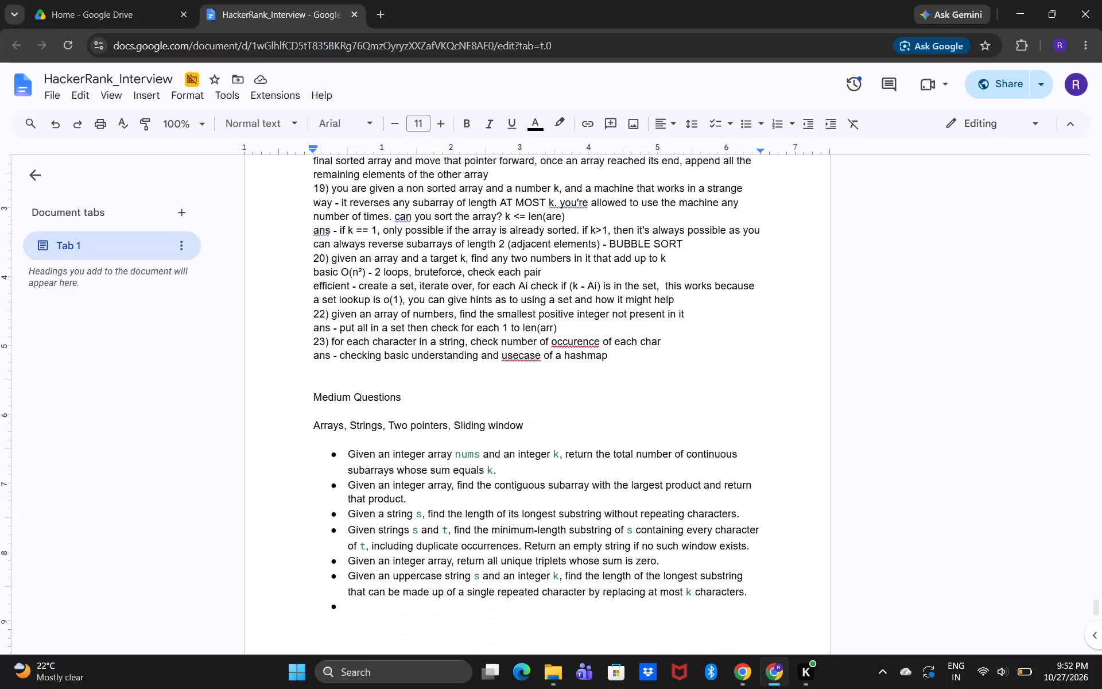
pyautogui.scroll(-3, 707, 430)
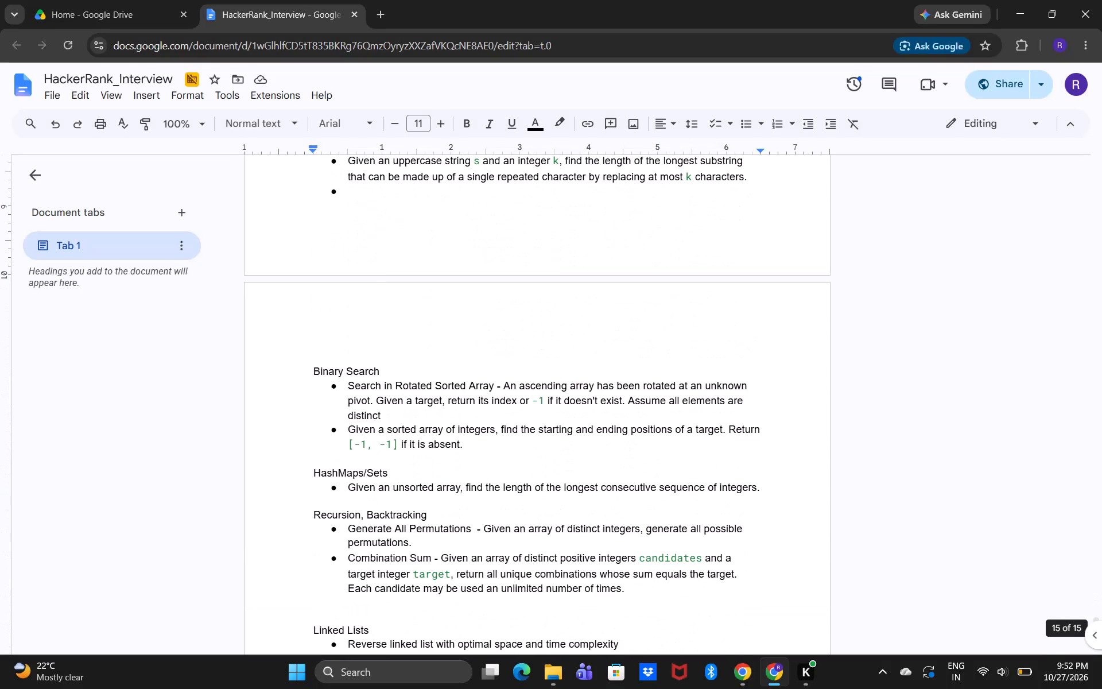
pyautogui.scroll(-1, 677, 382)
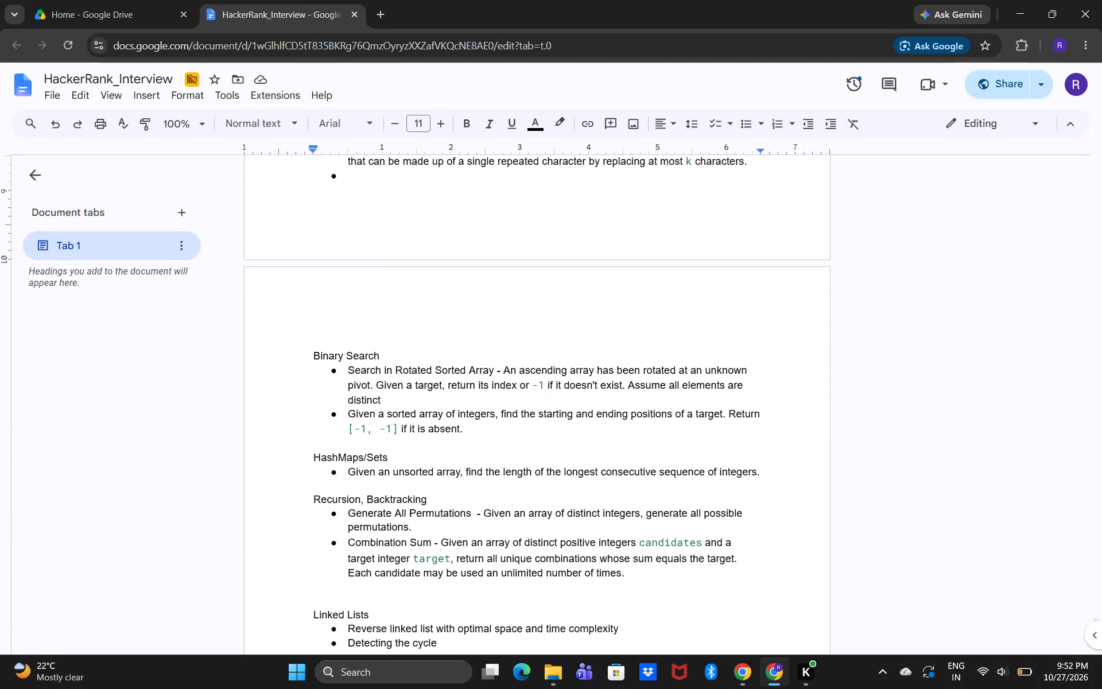
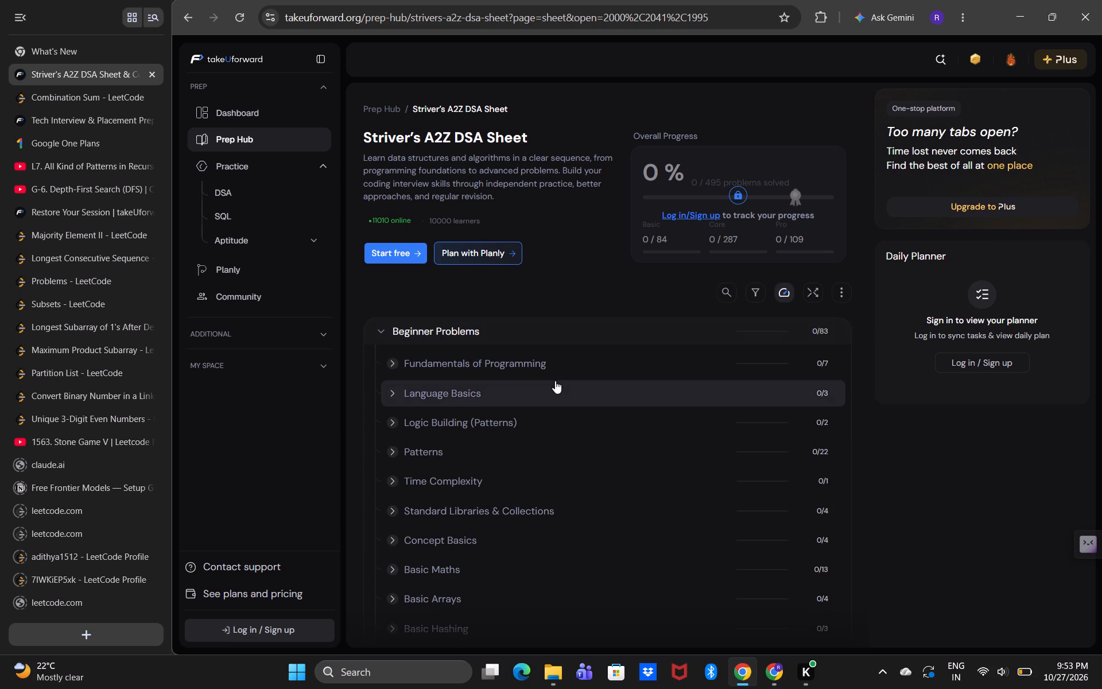
# Examine the Basic Hashing problems in the A2Z sheet, checking the LeetCode page and article for Highest Occurring Element in an Array.
pyautogui.scroll(-1, 555, 381)
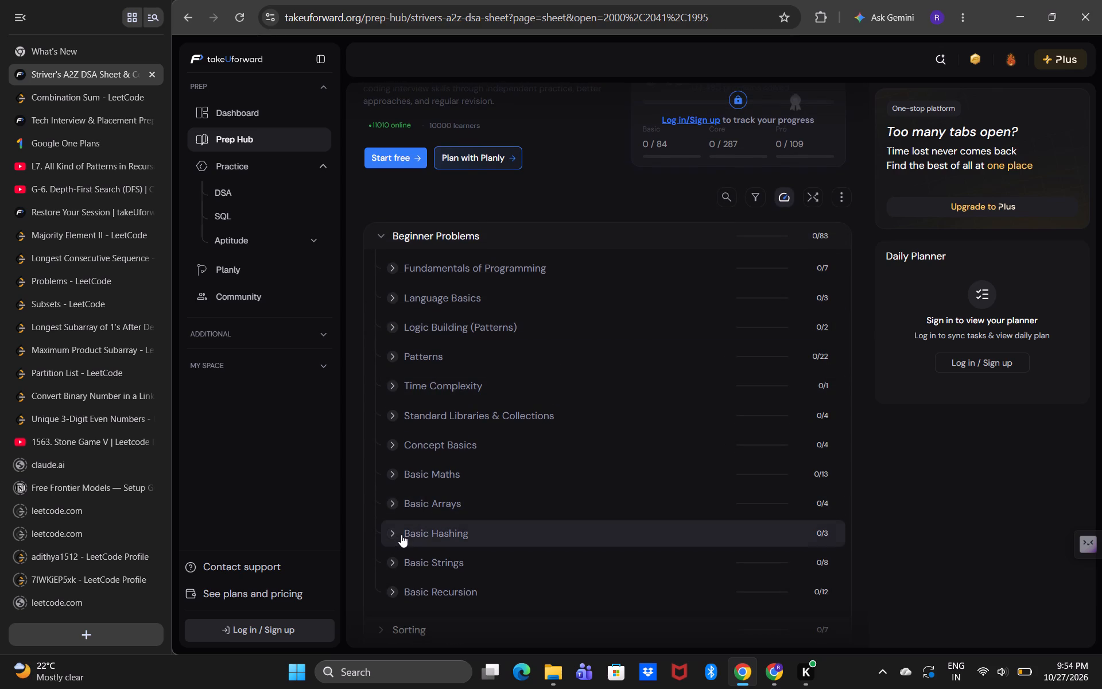
pyautogui.click(398, 533)
pyautogui.scroll(-1, 497, 522)
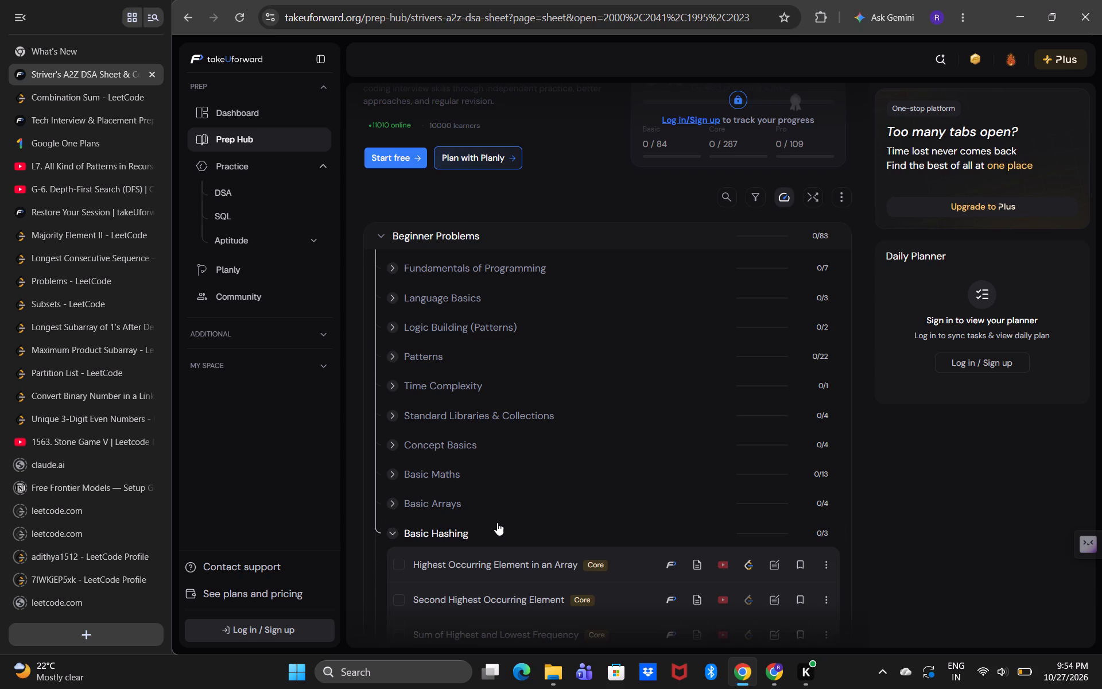
pyautogui.scroll(-2, 497, 522)
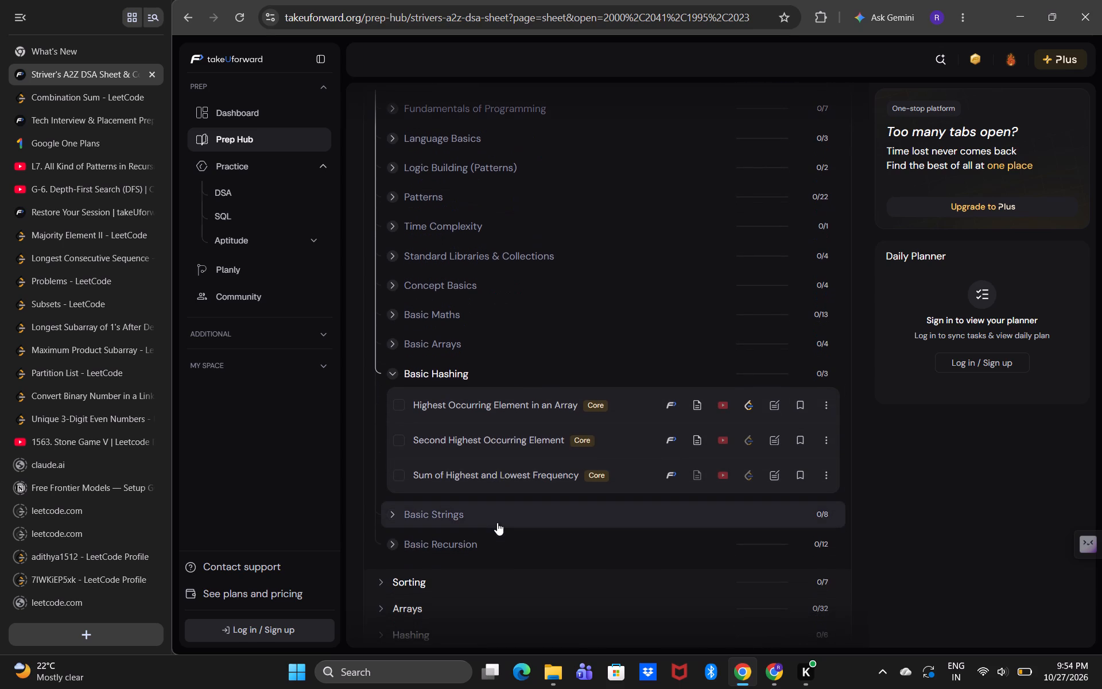
pyautogui.click(751, 402)
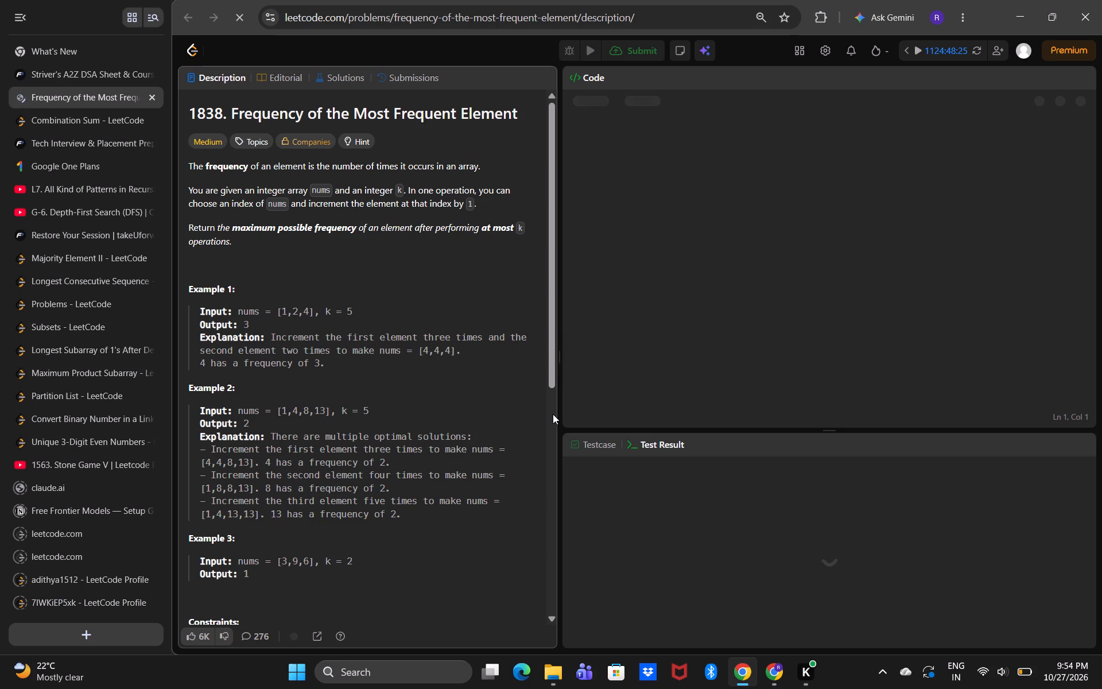
pyautogui.click(150, 102)
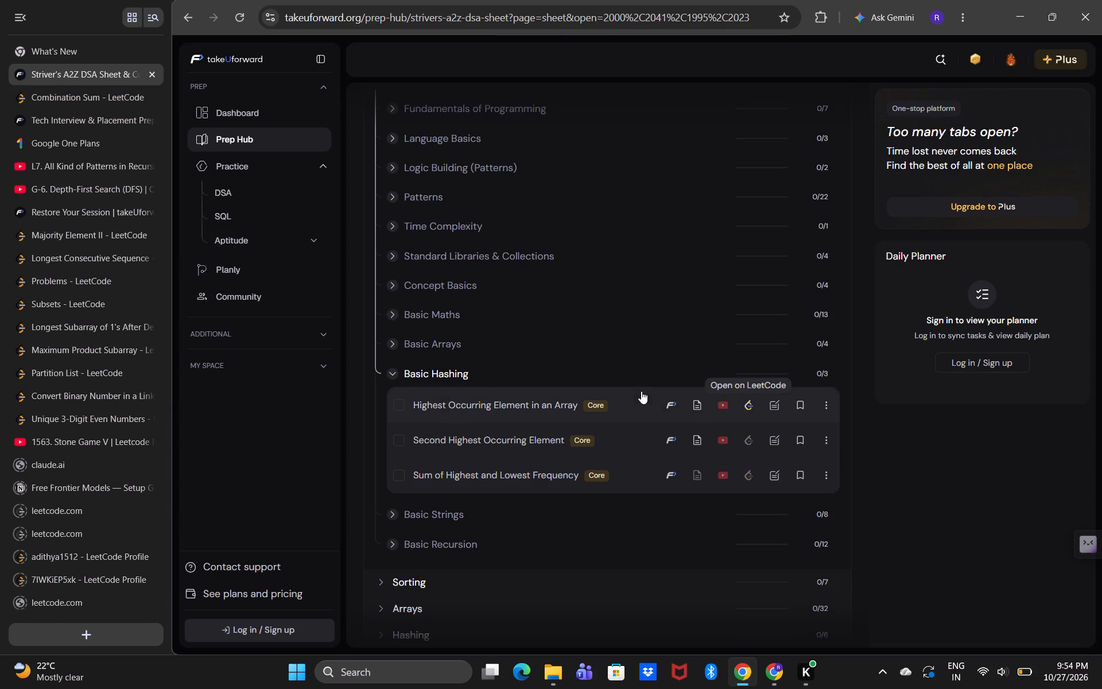
pyautogui.click(695, 413)
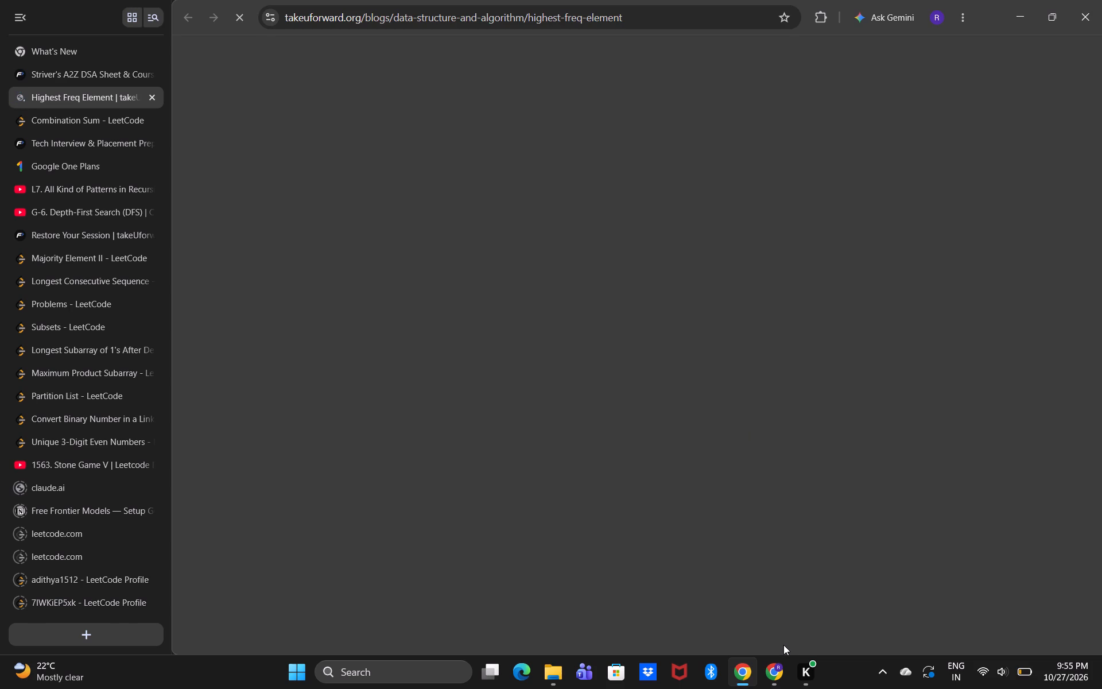
# In the HackerRank_Interview document, add "diameter" after "Height," in the Trees list.
pyautogui.click(778, 661)
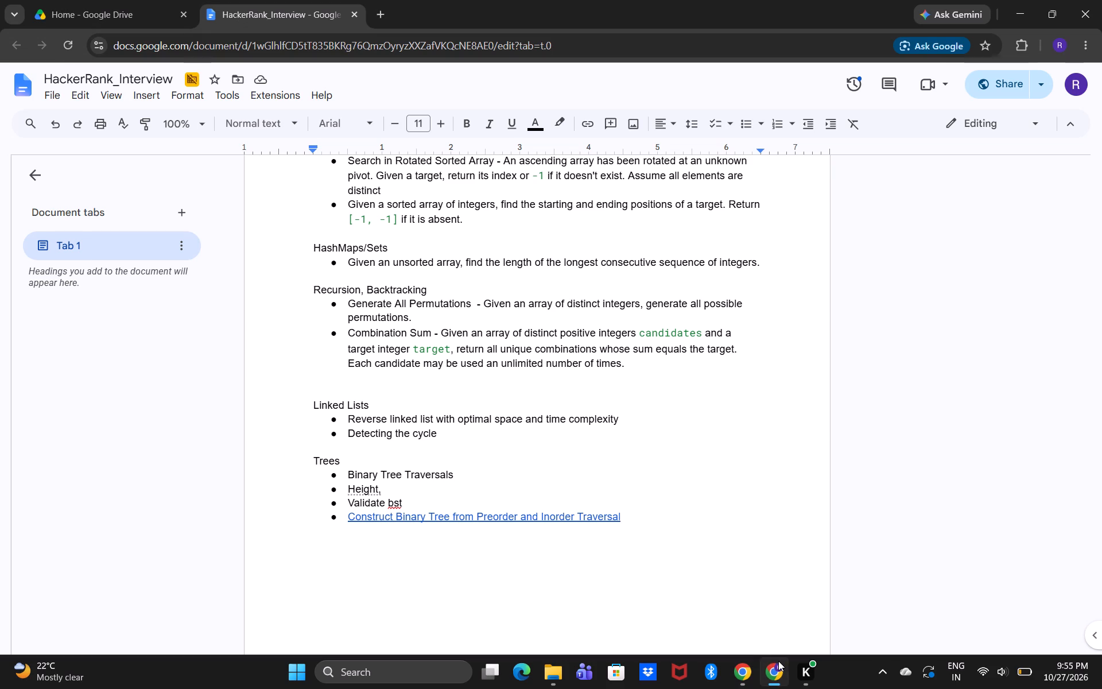
pyautogui.click(403, 485)
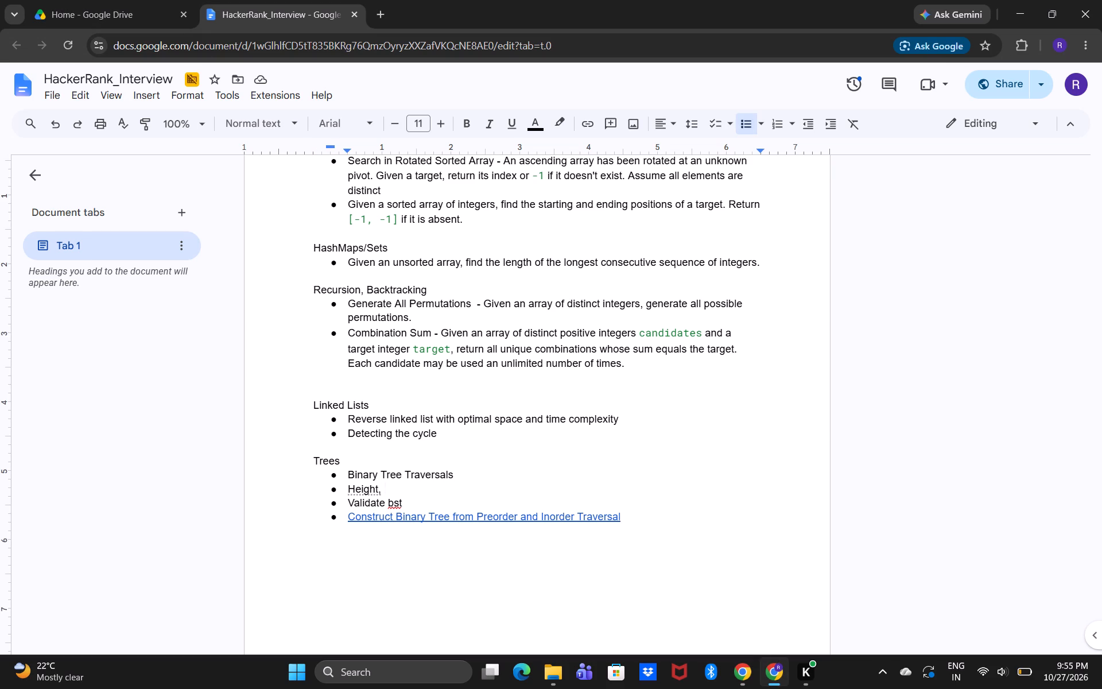
pyautogui.write('dia')
pyautogui.write('meter')
# Back in takeuforward's A2Z sheet, look through the Binary Trees and Binary Search Trees sections, including Theory and Basics, for tree questions.
pyautogui.click(744, 668)
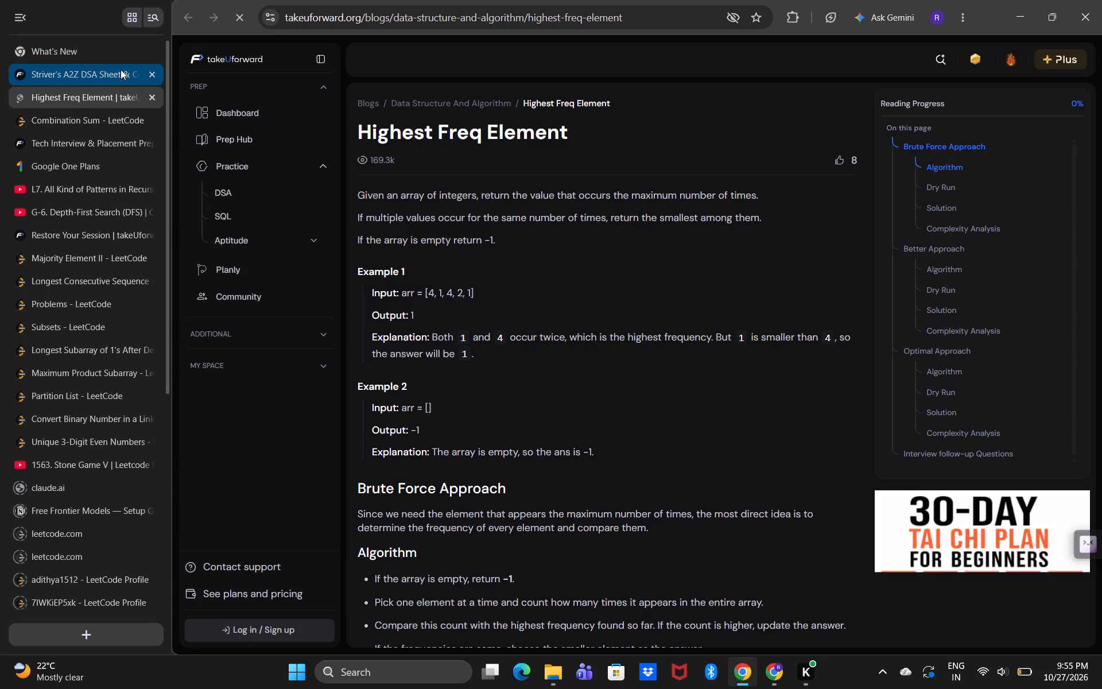
pyautogui.click(121, 69)
pyautogui.scroll(-6, 448, 341)
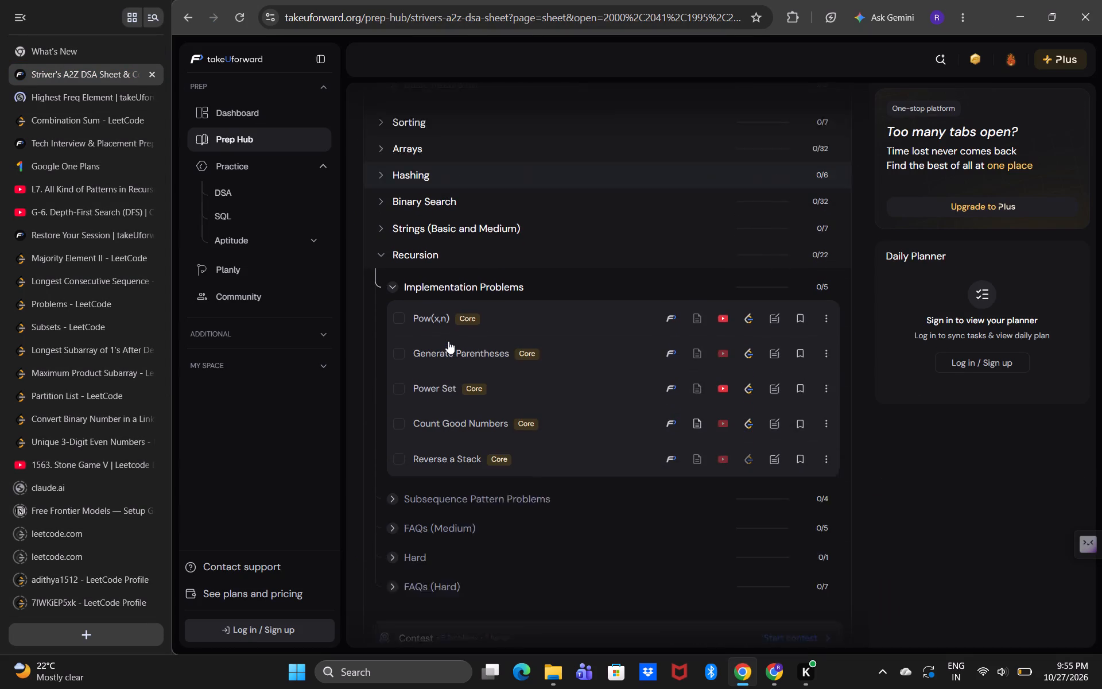
pyautogui.scroll(-3, 448, 341)
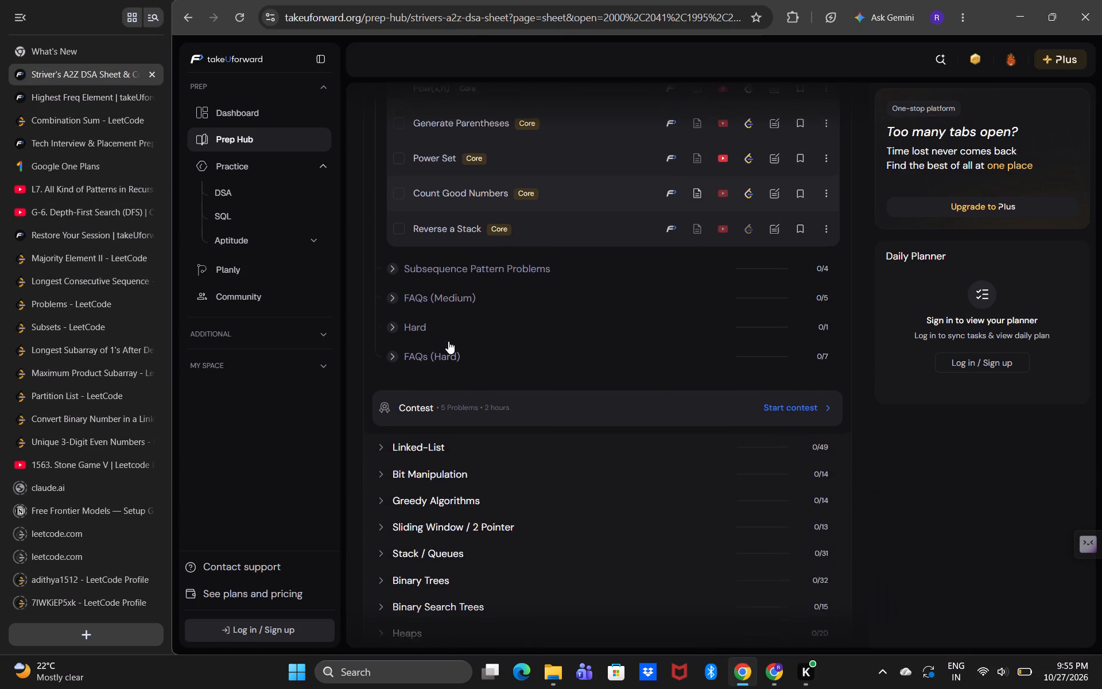
pyautogui.scroll(-2, 448, 341)
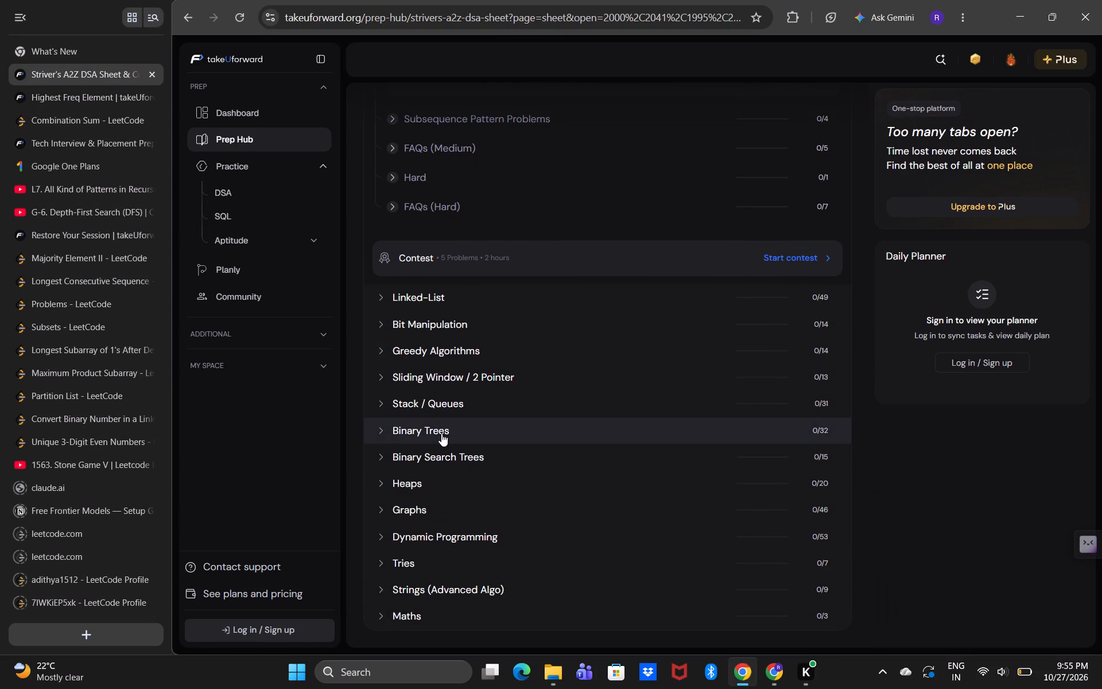
pyautogui.click(447, 433)
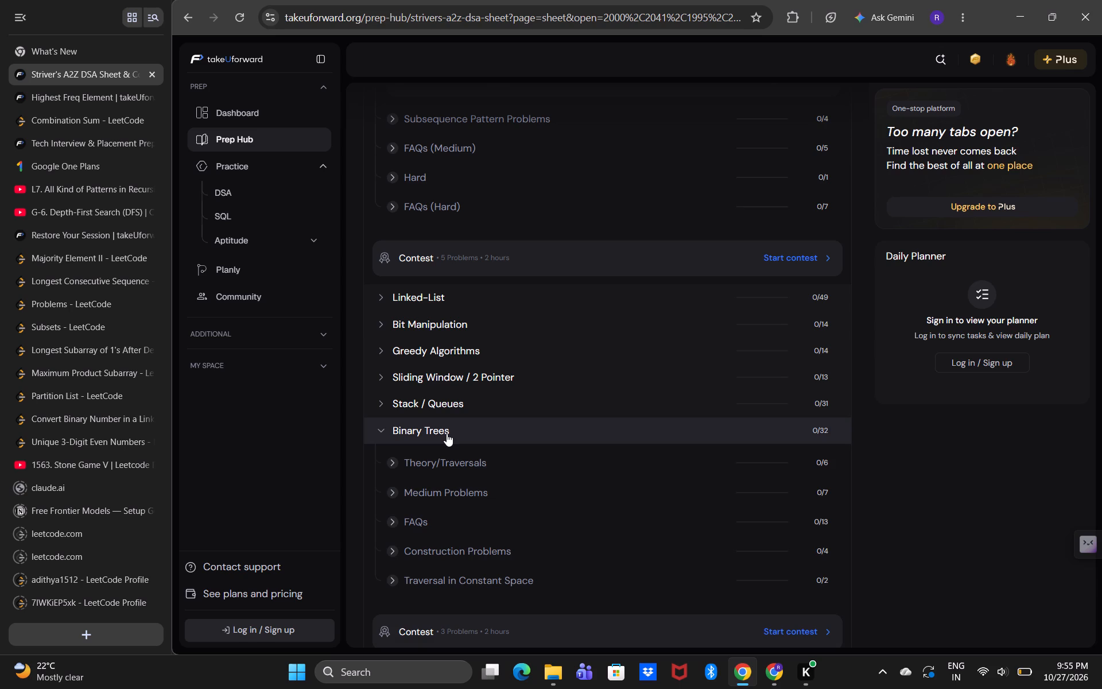
pyautogui.click(447, 433)
pyautogui.click(457, 458)
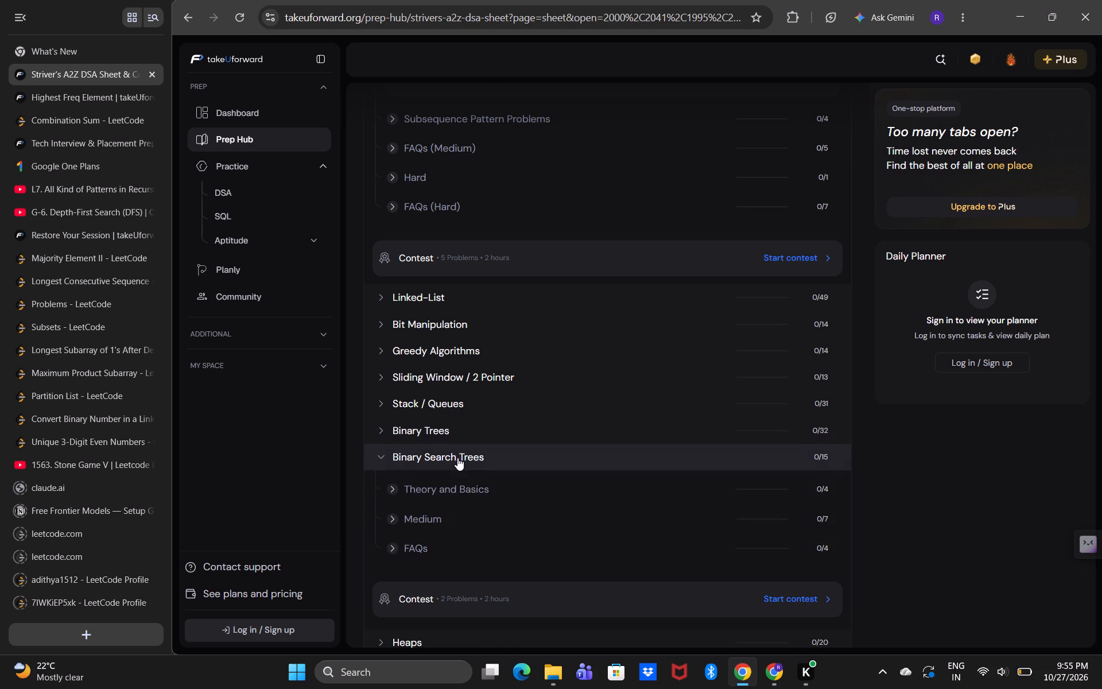
pyautogui.scroll(-1, 457, 458)
pyautogui.click(442, 447)
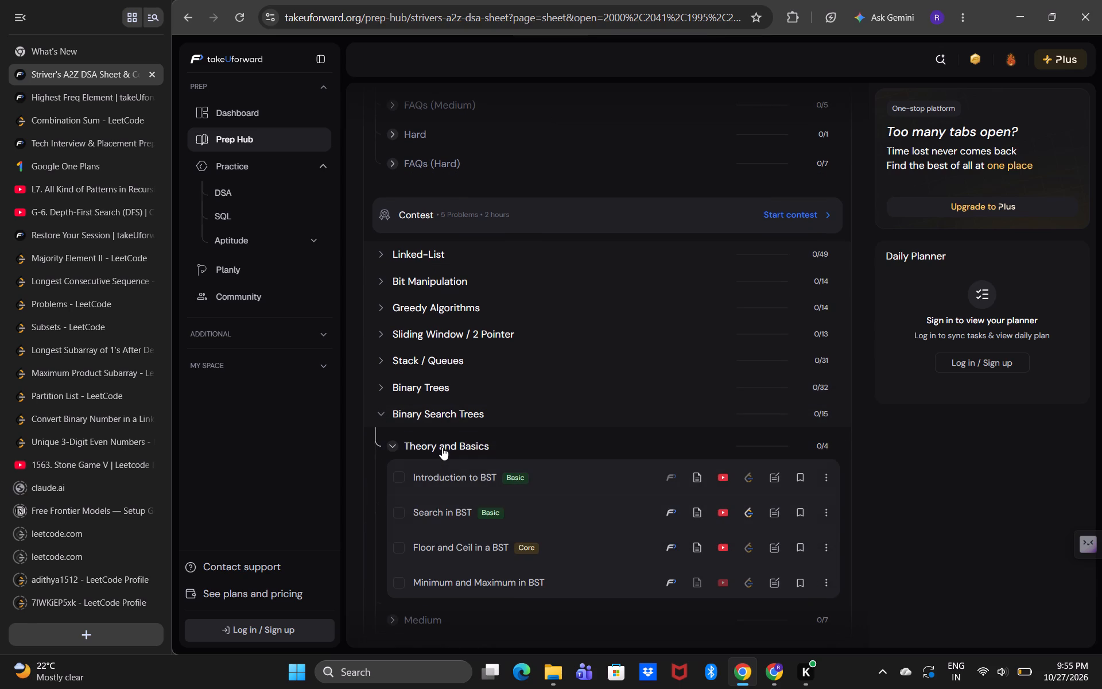
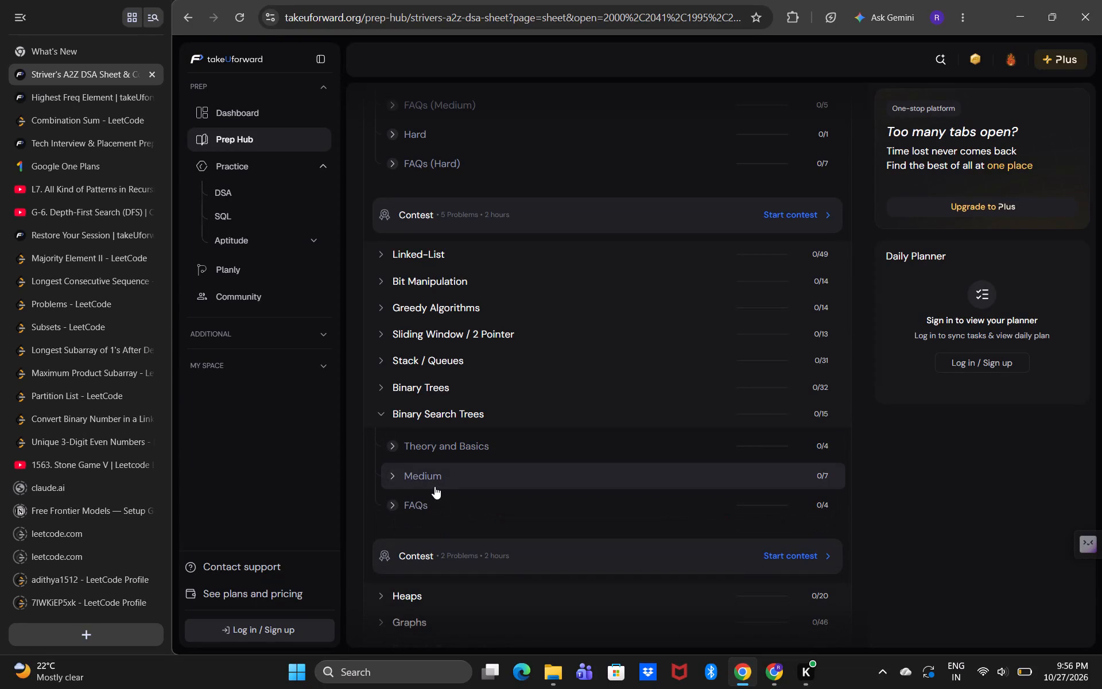
# Examine the Medium problems under Binary Search Trees and the Theory/Traversals and Medium Problems lists under Binary Trees for tree questions.
pyautogui.click(434, 486)
pyautogui.scroll(-1, 434, 486)
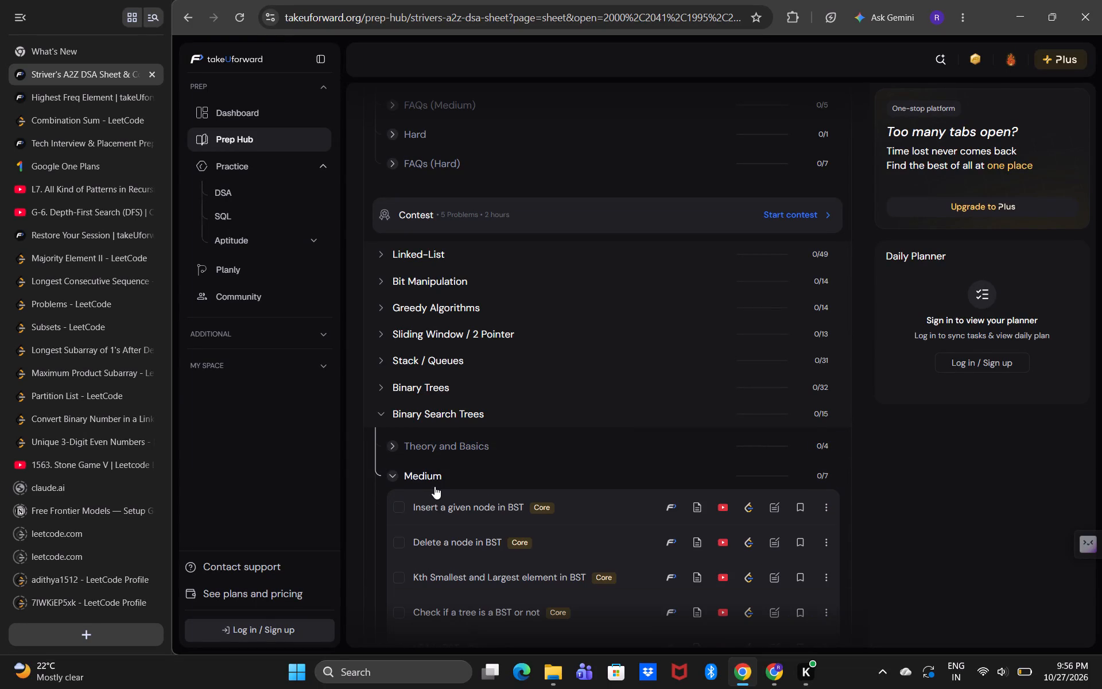
pyautogui.scroll(-1, 434, 486)
pyautogui.click(459, 306)
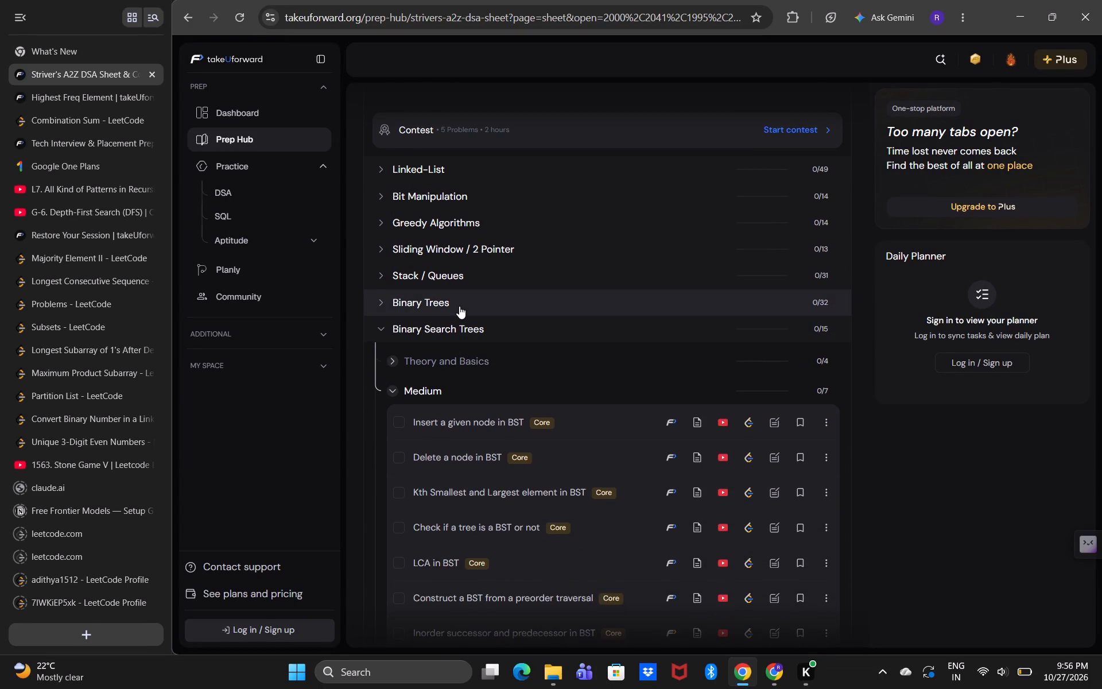
pyautogui.click(463, 330)
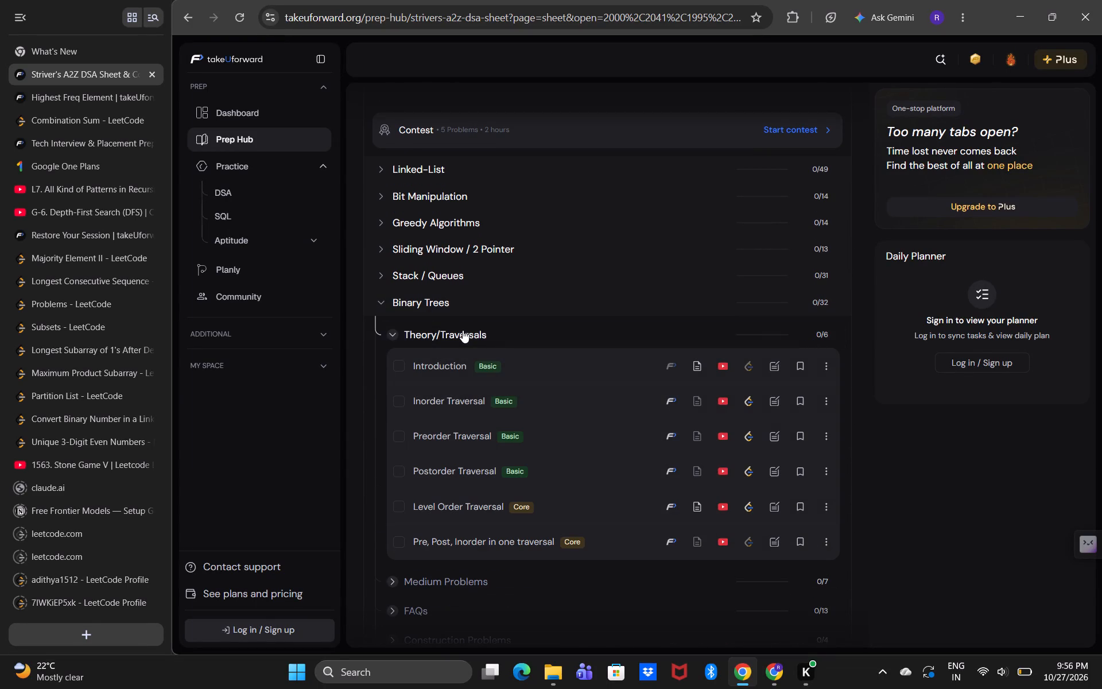
pyautogui.click(463, 330)
pyautogui.click(453, 370)
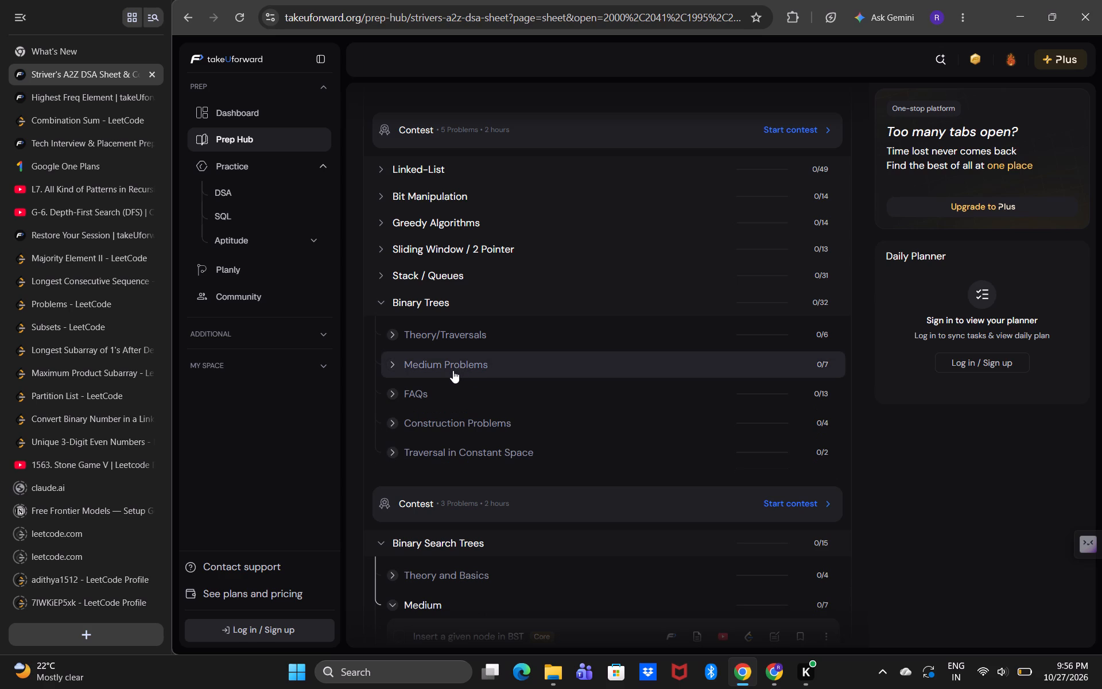
pyautogui.scroll(-1, 453, 370)
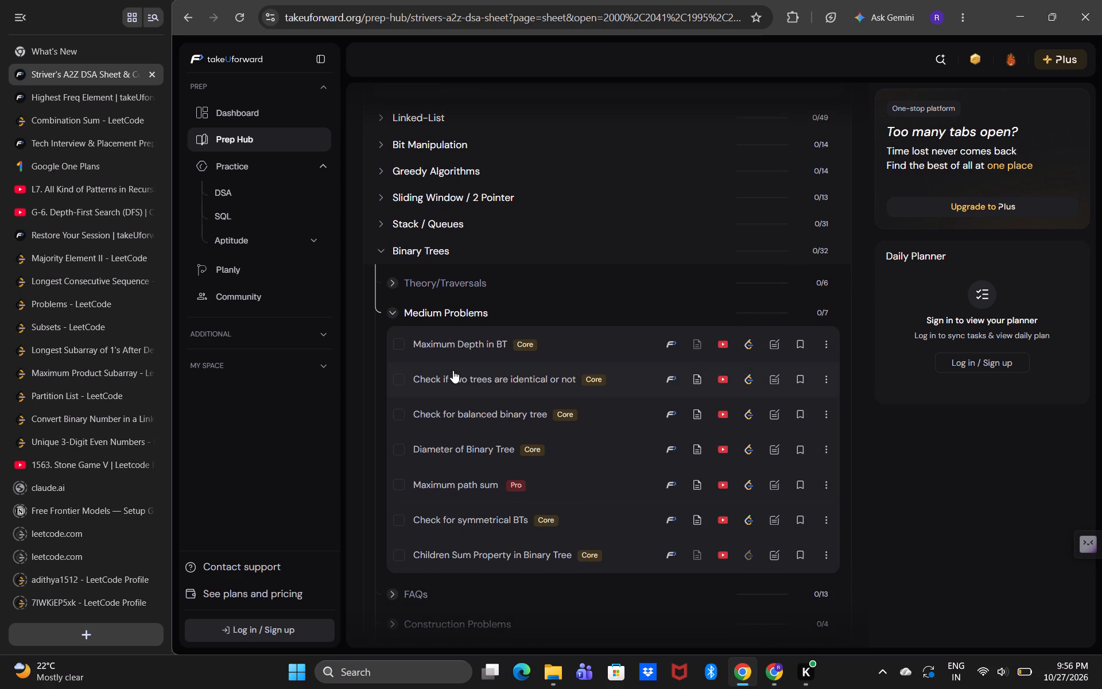
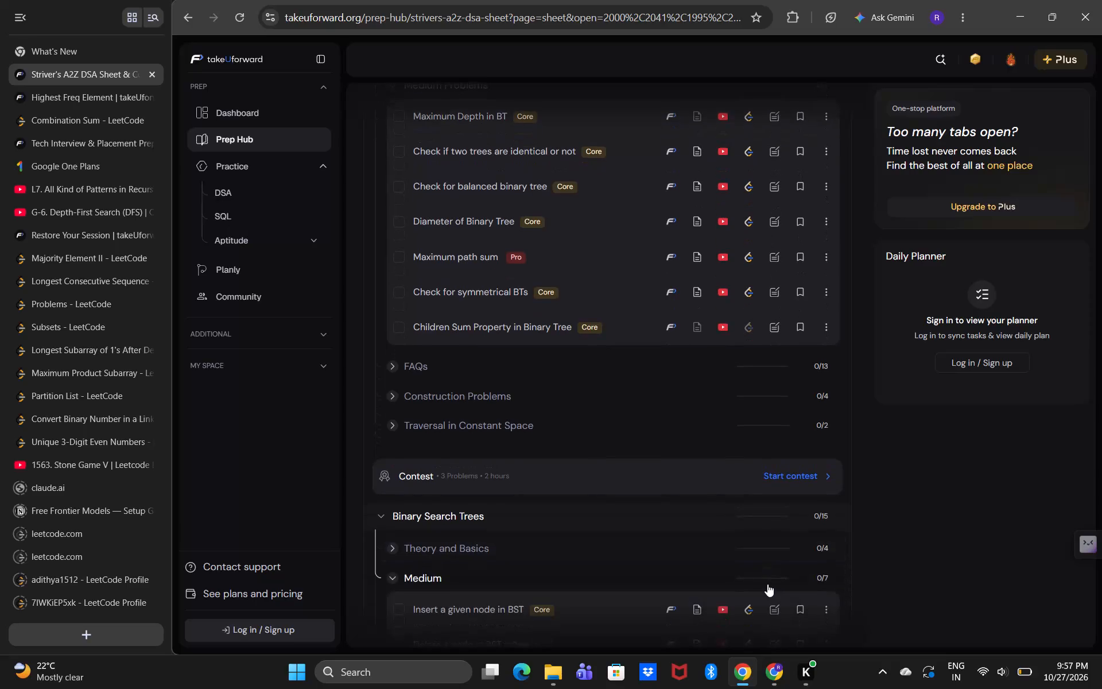
# Examine the Medium Problems and FAQs lists under Binary Trees in the A2Z sheet for further tree questions.
pyautogui.scroll(3, 767, 584)
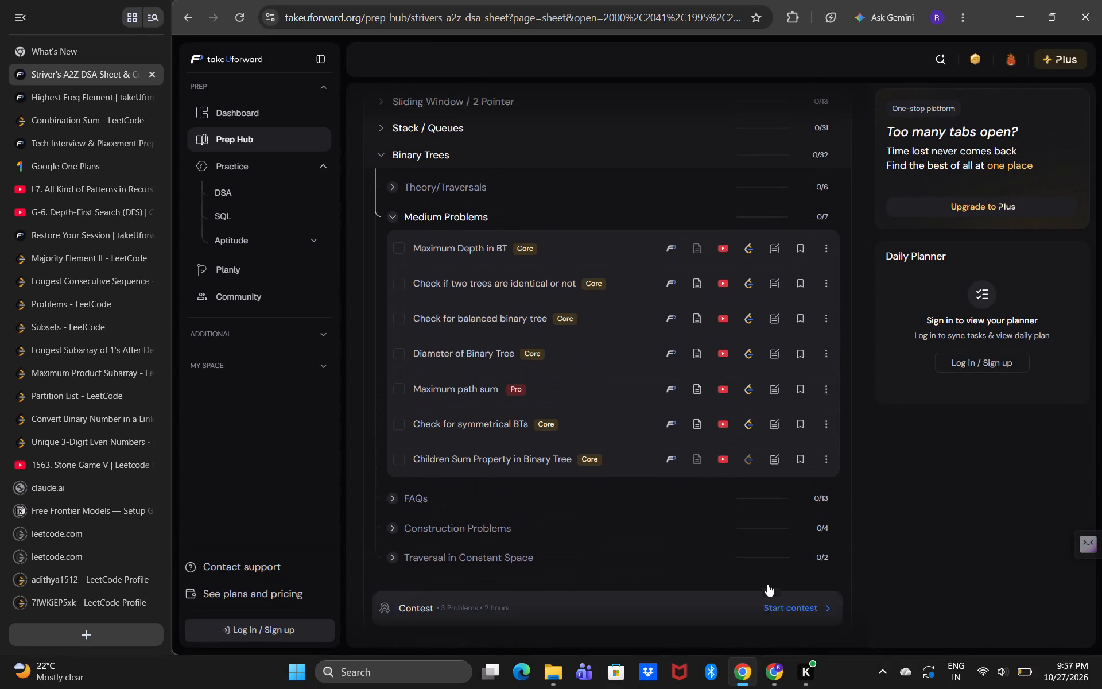
pyautogui.scroll(2, 767, 584)
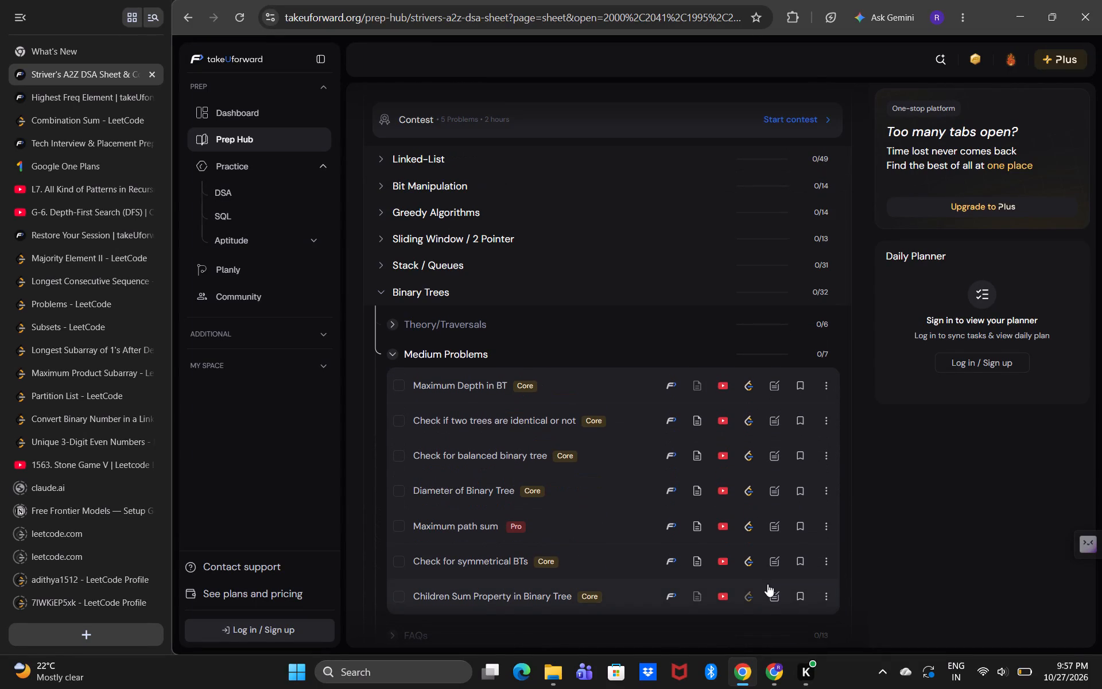
pyautogui.scroll(-3, 767, 584)
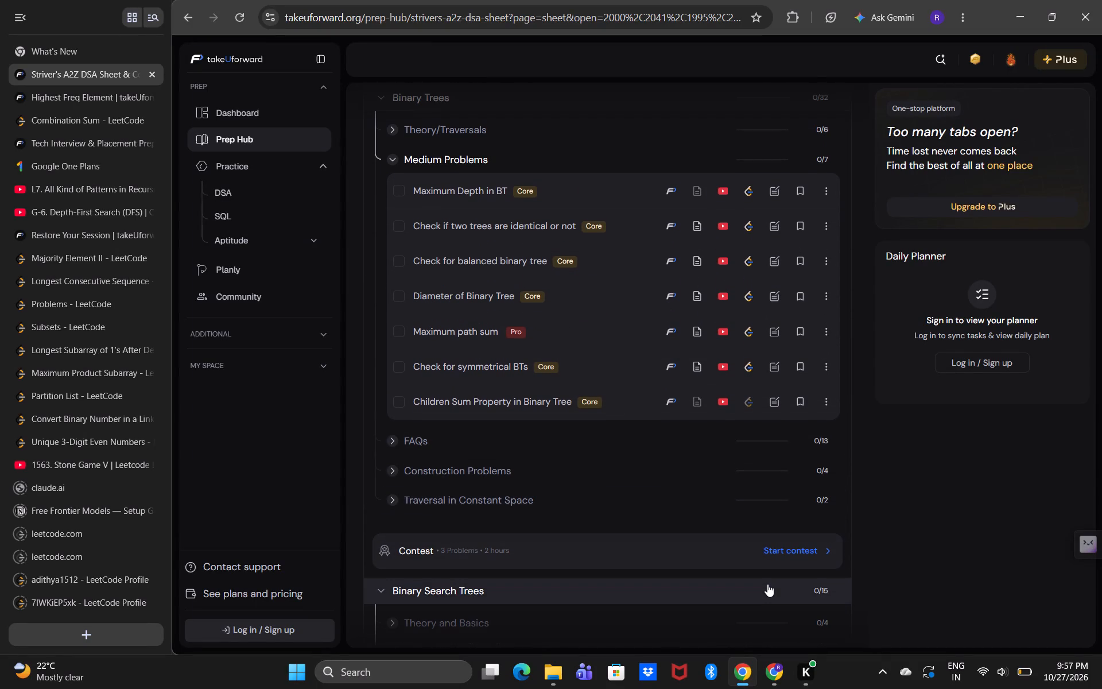
pyautogui.scroll(-2, 767, 584)
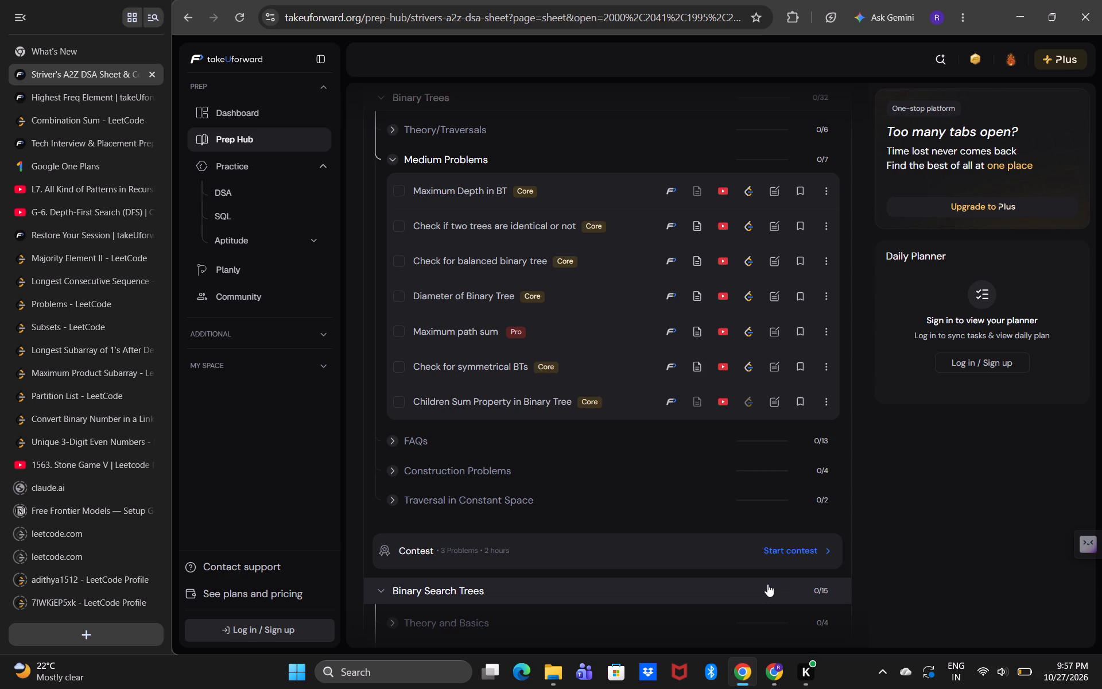
pyautogui.scroll(-1, 767, 584)
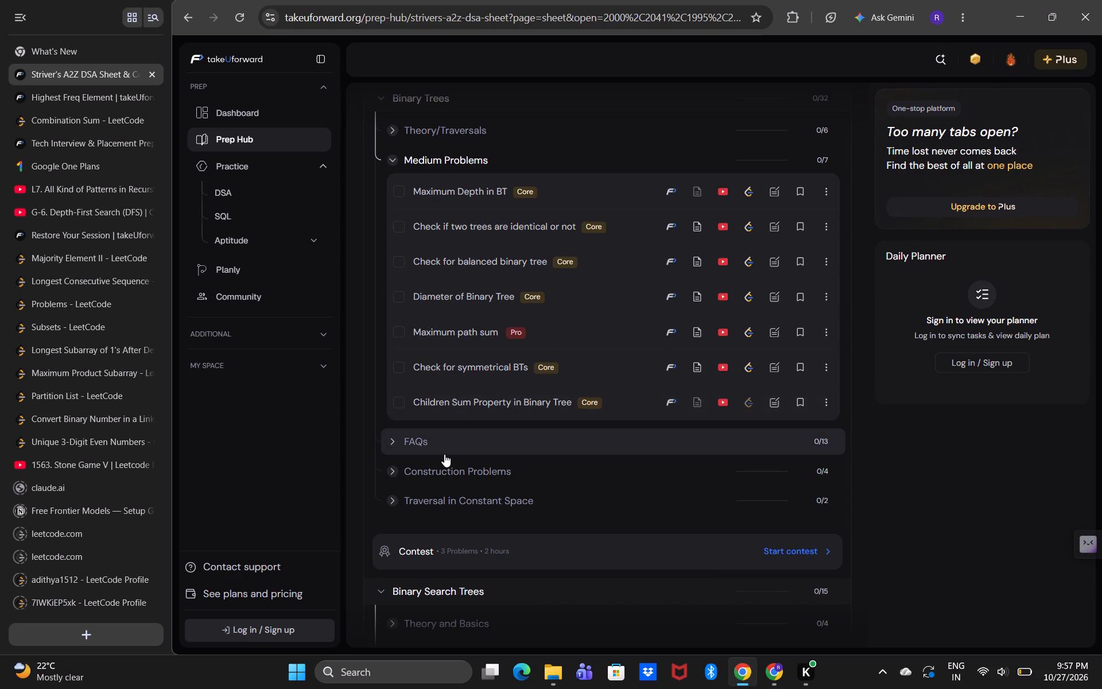
pyautogui.click(444, 454)
pyautogui.scroll(-1, 444, 454)
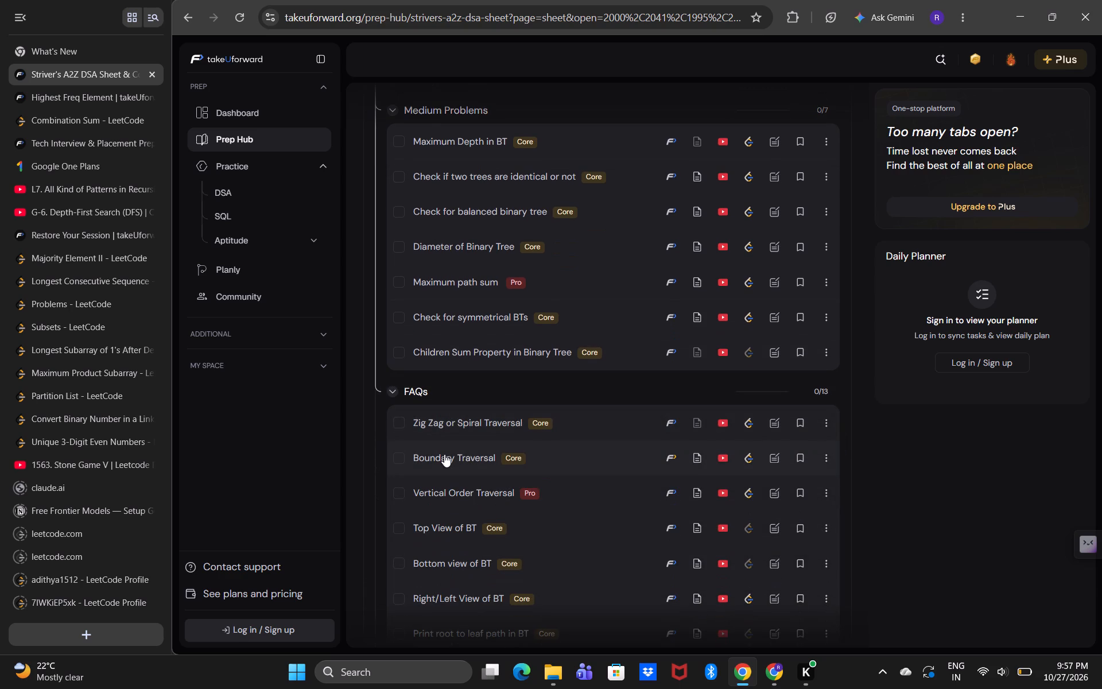
pyautogui.scroll(-3, 444, 454)
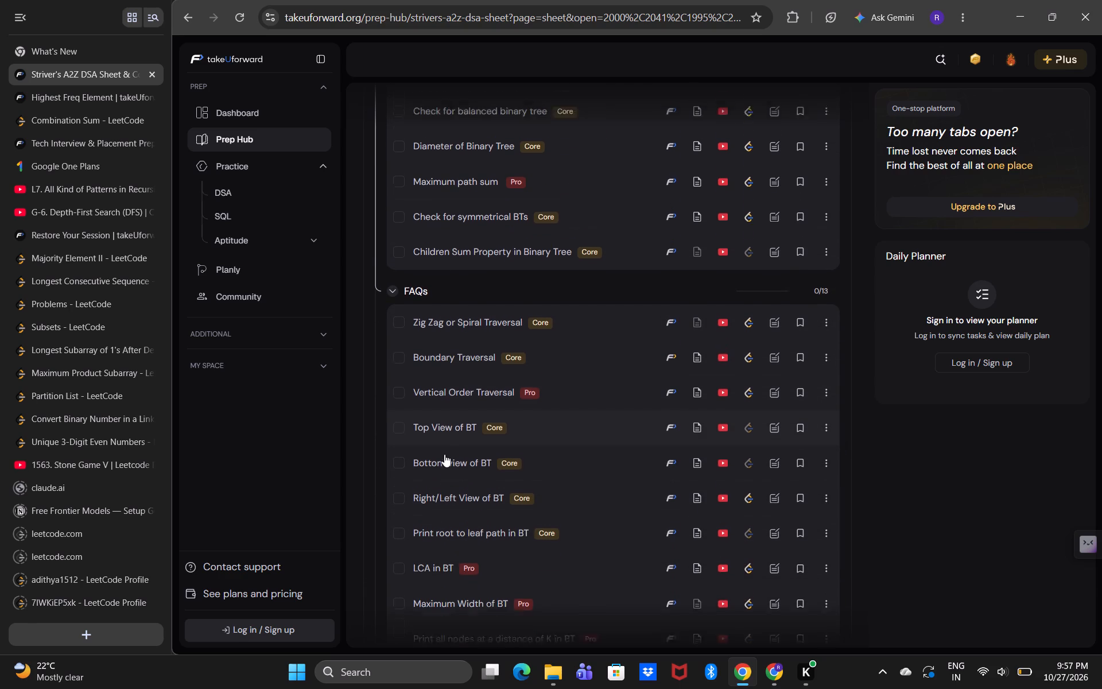
pyautogui.scroll(-1, 444, 454)
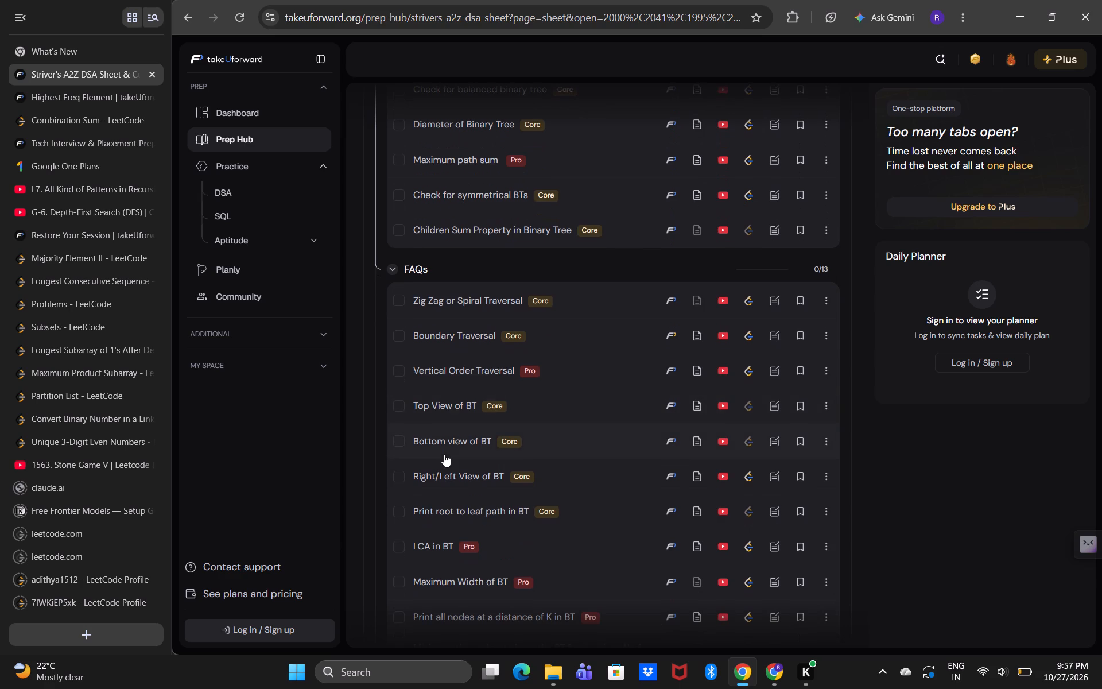
pyautogui.scroll(-3, 444, 454)
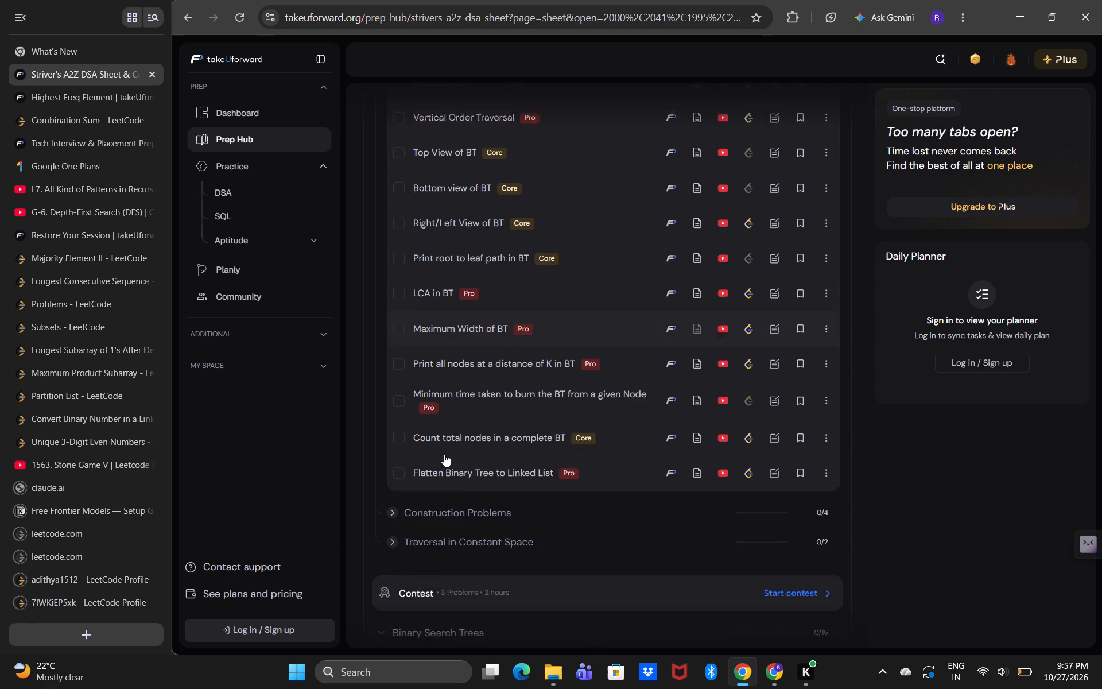
pyautogui.scroll(-1, 444, 454)
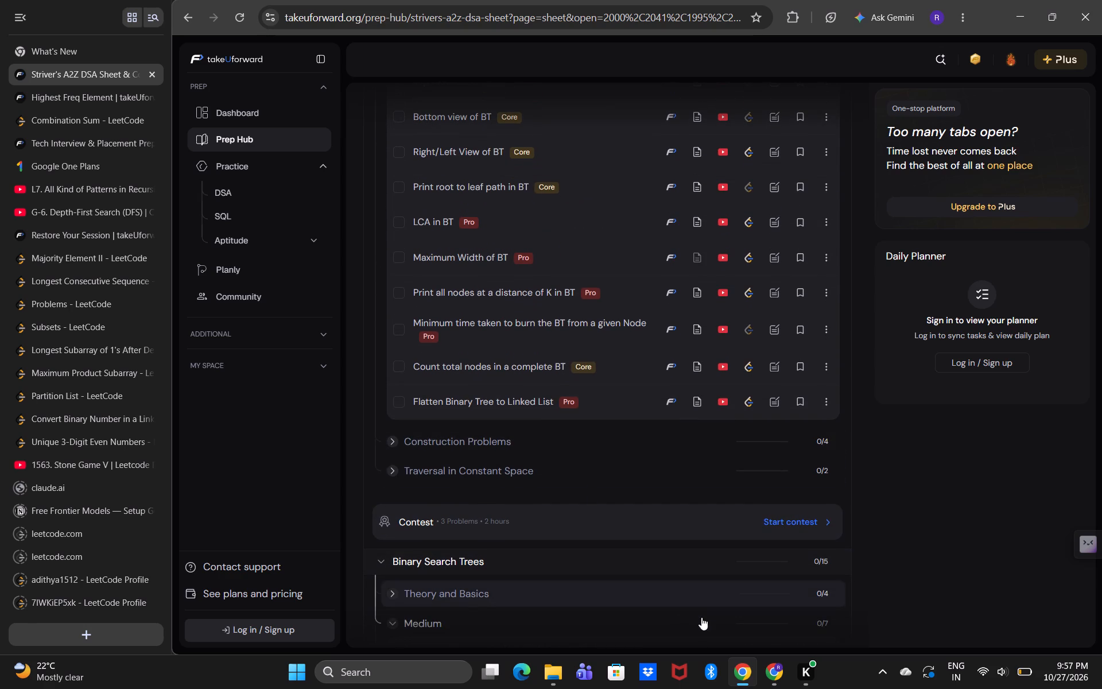
# Switch to the HackerRank_Interview document in Google Docs.
pyautogui.click(763, 669)
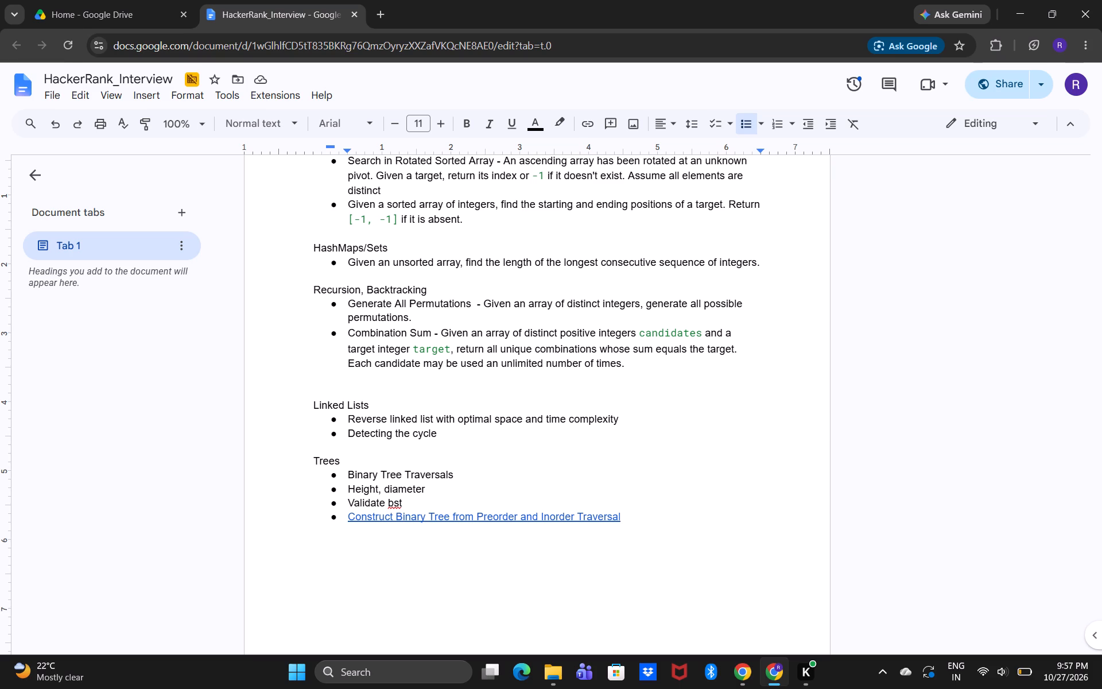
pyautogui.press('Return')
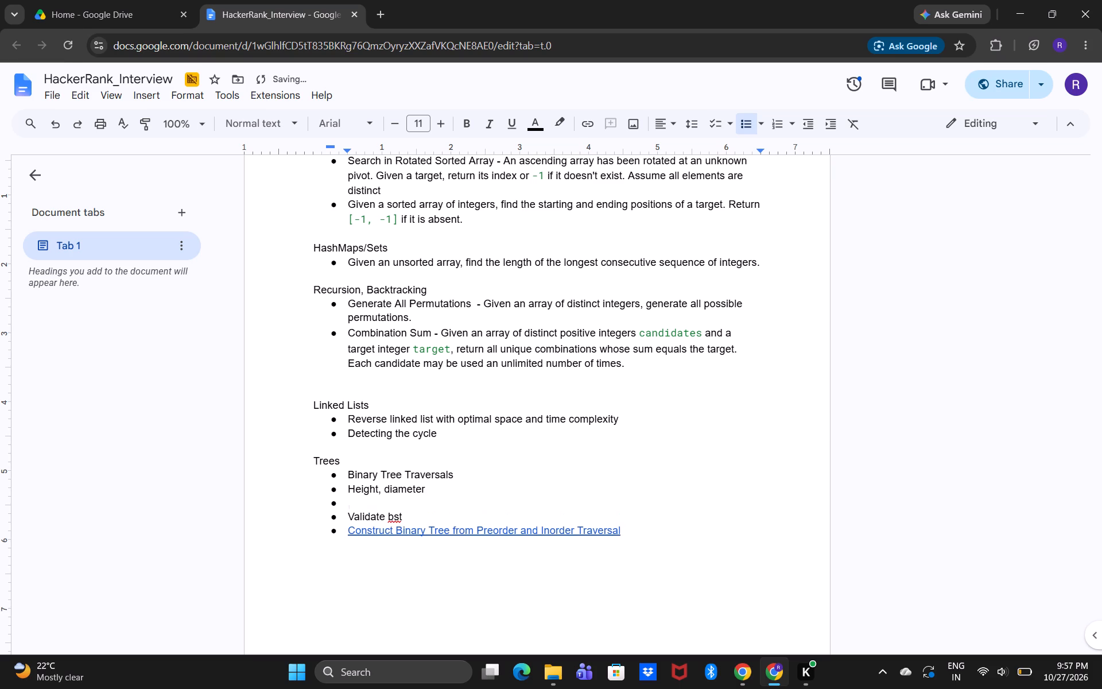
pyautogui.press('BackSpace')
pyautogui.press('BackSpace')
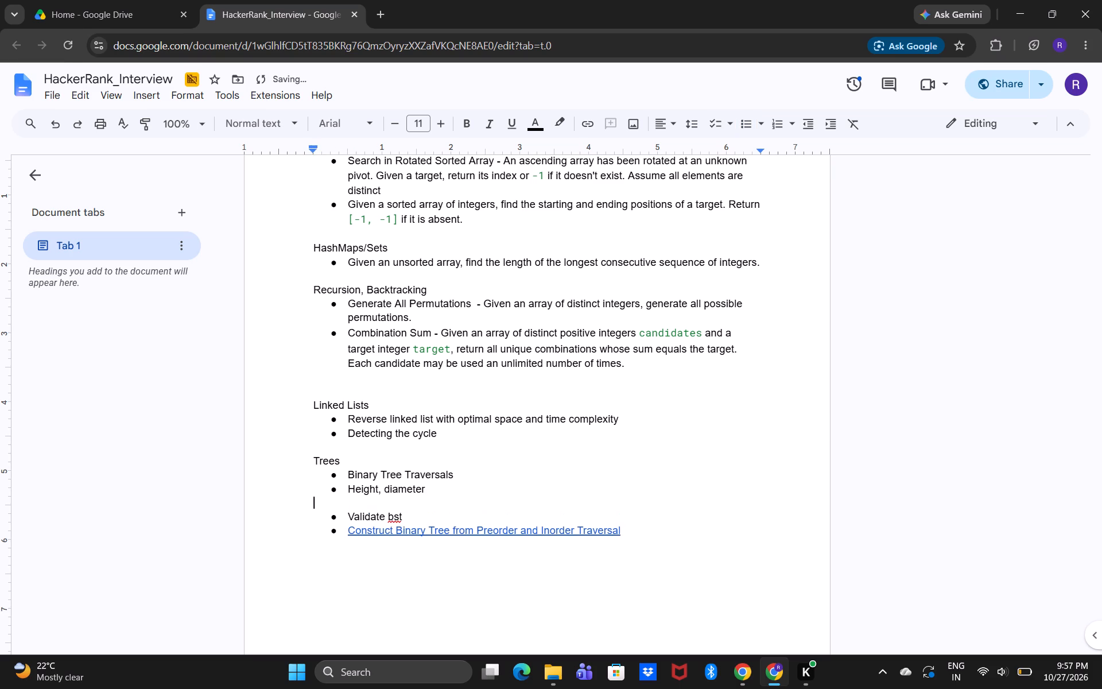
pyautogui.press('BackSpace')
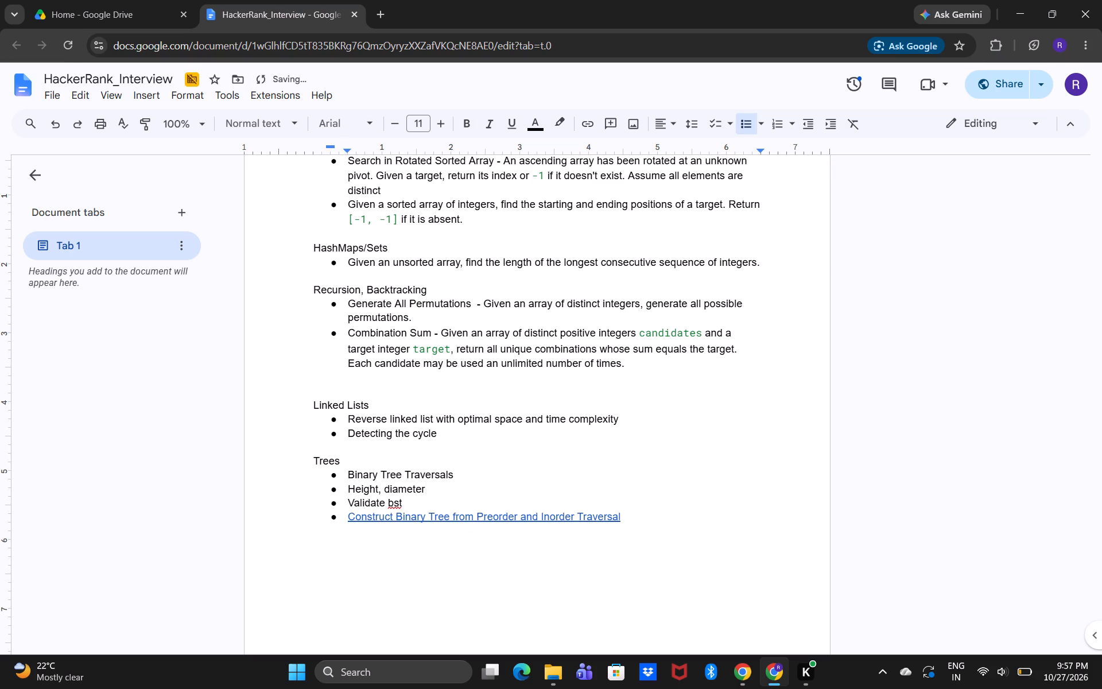
# Extend the "Validate bst" bullet under Trees with ", height balancing(AVL trees)".
pyautogui.click(409, 506)
pyautogui.write(',')
pyautogui.press('space')
pyautogui.write('hei')
pyautogui.write('ght balancin')
pyautogui.write('g(')
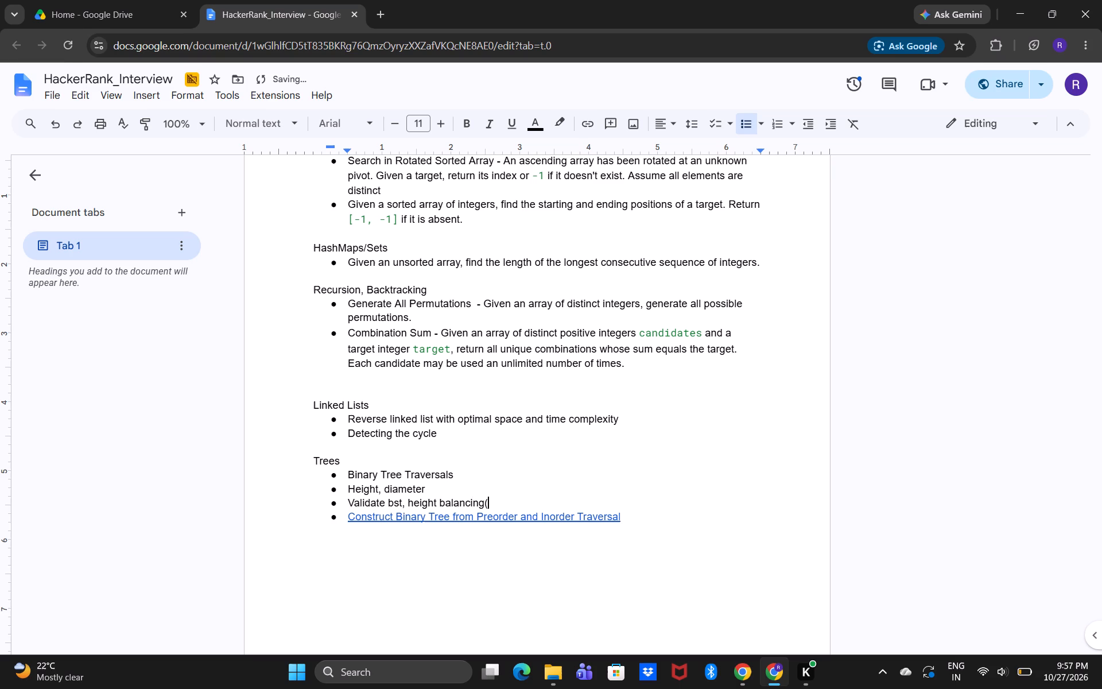
pyautogui.hotkey('shift', 'a')
pyautogui.write('VL trees')
pyautogui.hotkey('shift', ')')
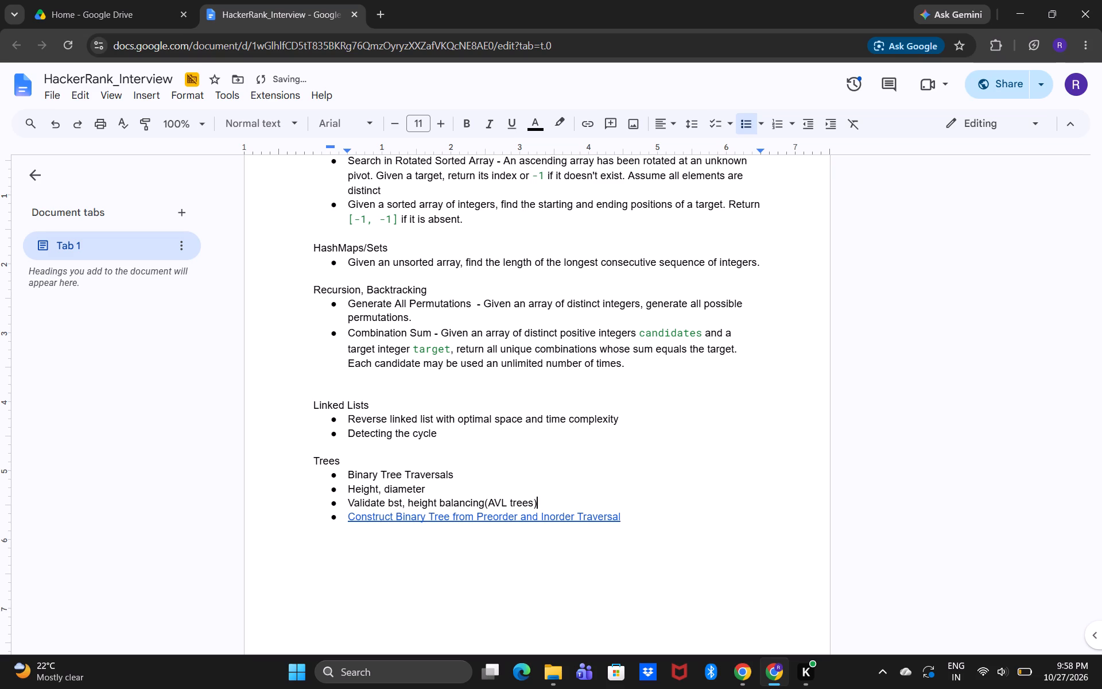
# Look back from the Medium Questions section through the easy coding problems to the single-word OOPS questions.
pyautogui.scroll(5, 526, 344)
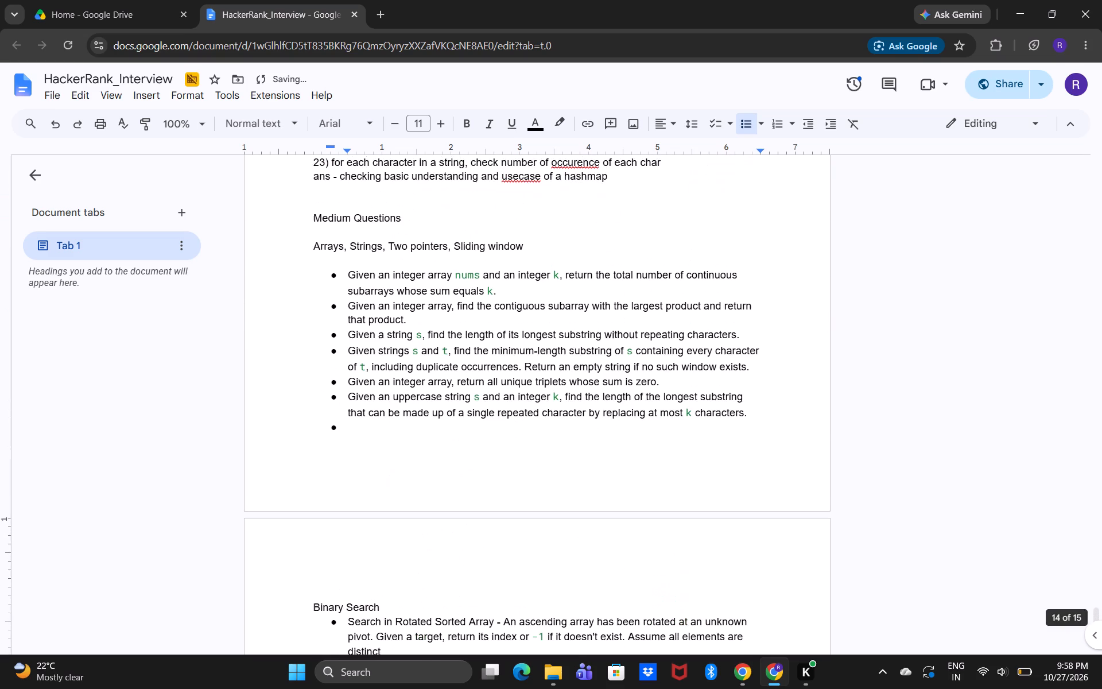
pyautogui.scroll(6, 526, 344)
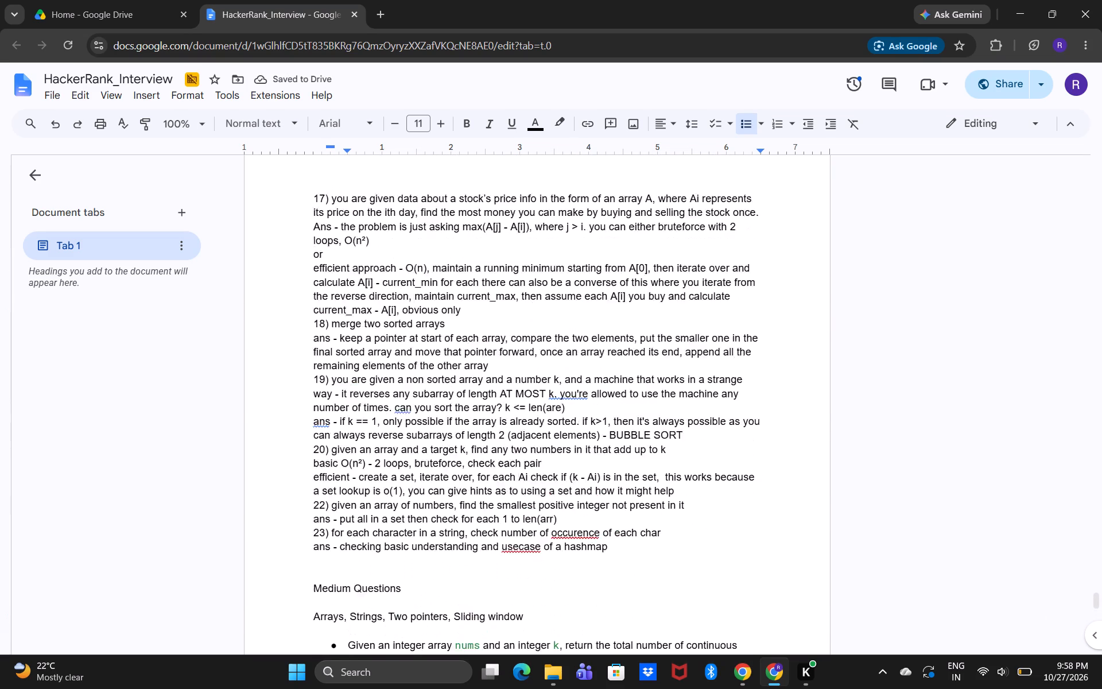
pyautogui.scroll(7, 526, 344)
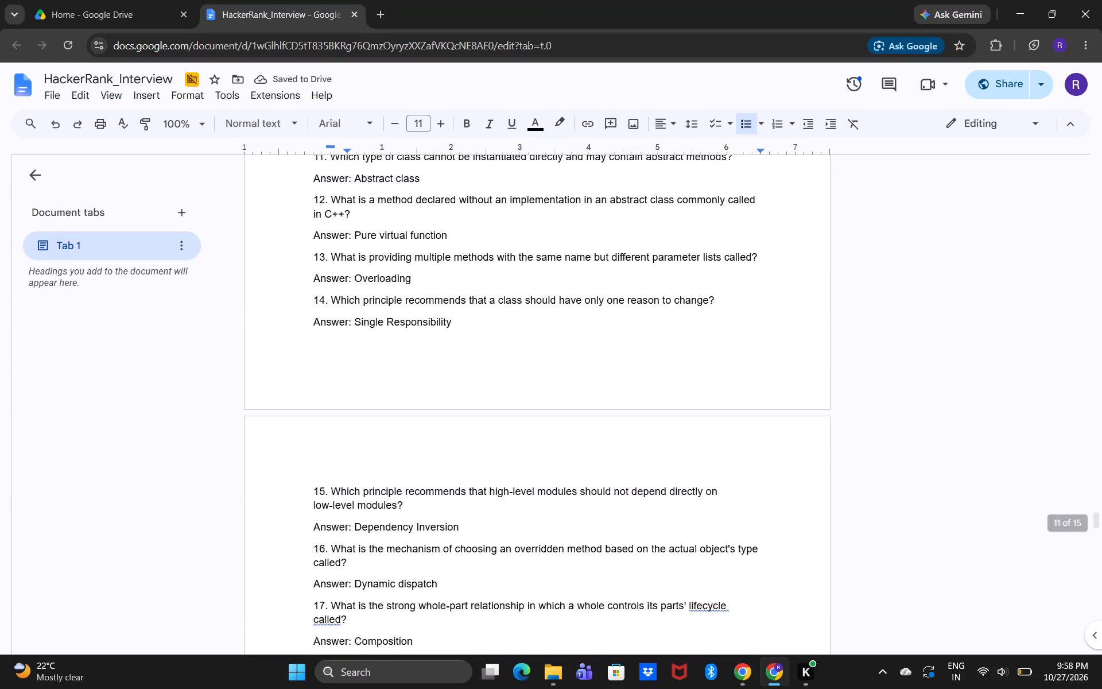
# Skim the OOP questions with expected answers, from the advanced conceptual questions back to inheritance and polymorphism.
pyautogui.scroll(8, 526, 344)
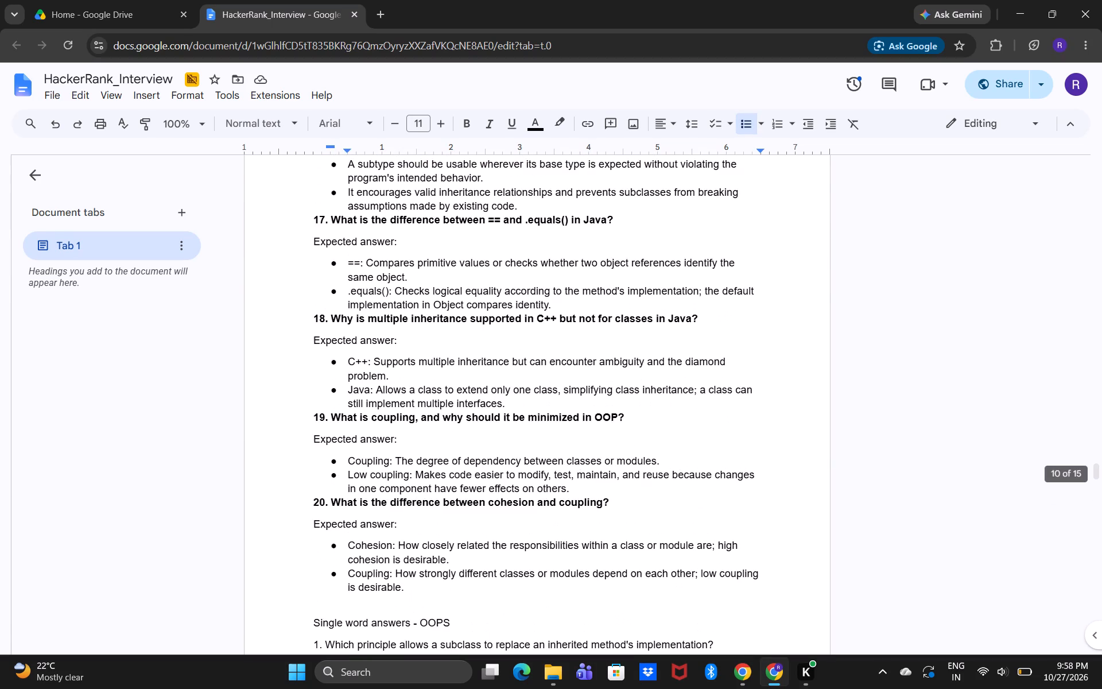
pyautogui.scroll(4, 526, 344)
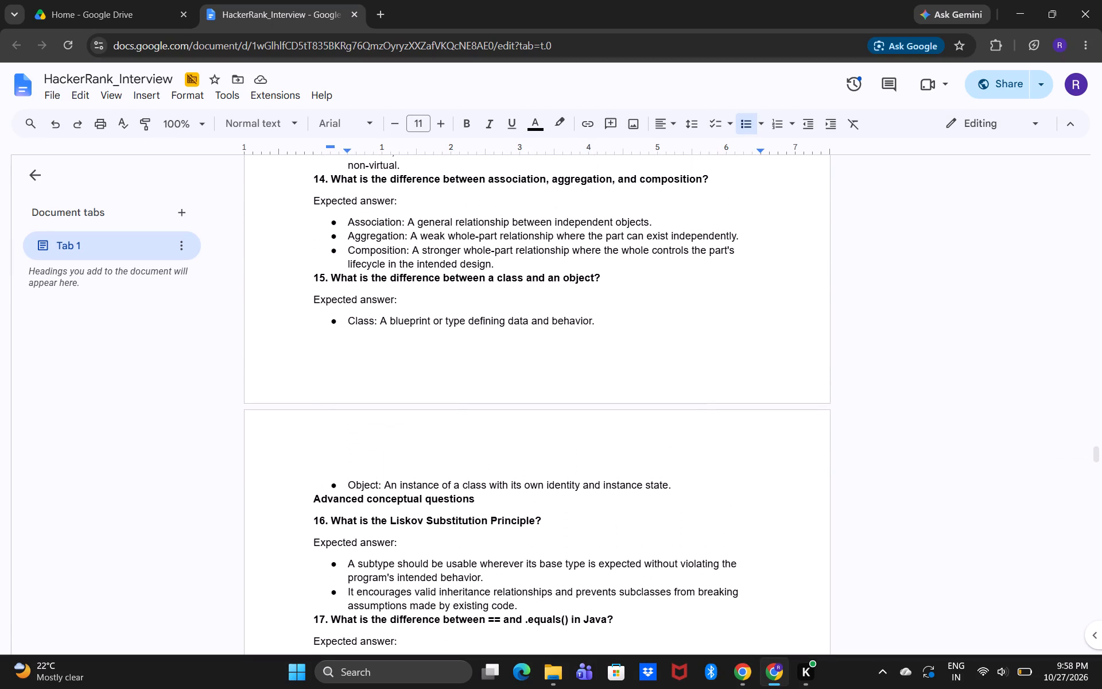
pyautogui.scroll(4, 526, 344)
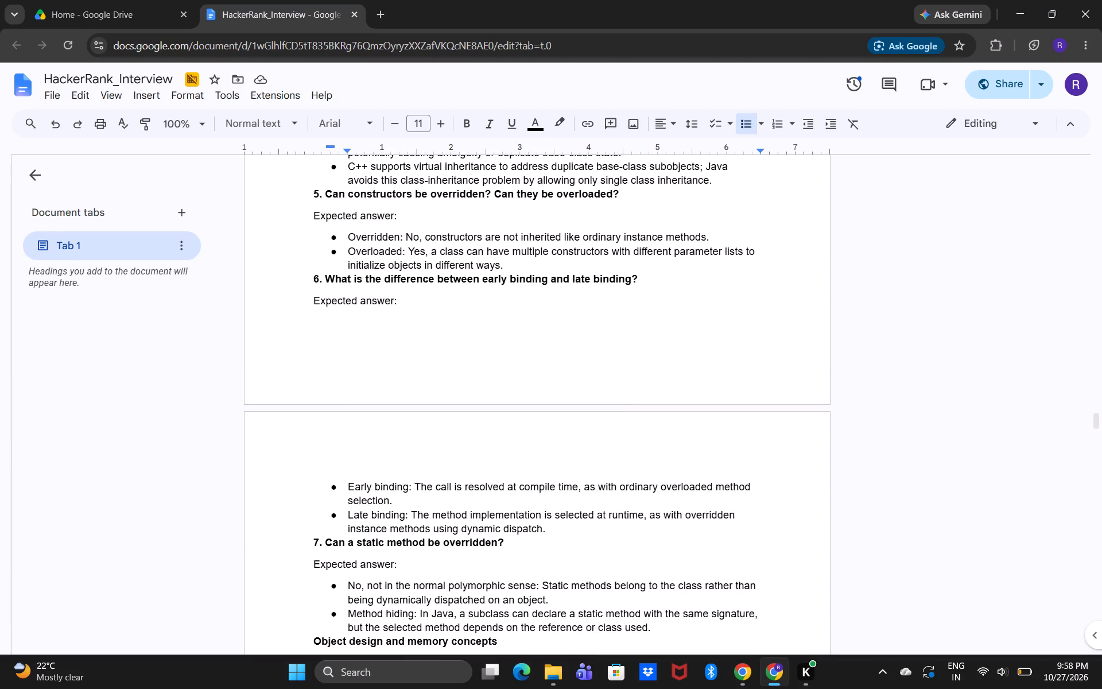
pyautogui.scroll(5, 526, 344)
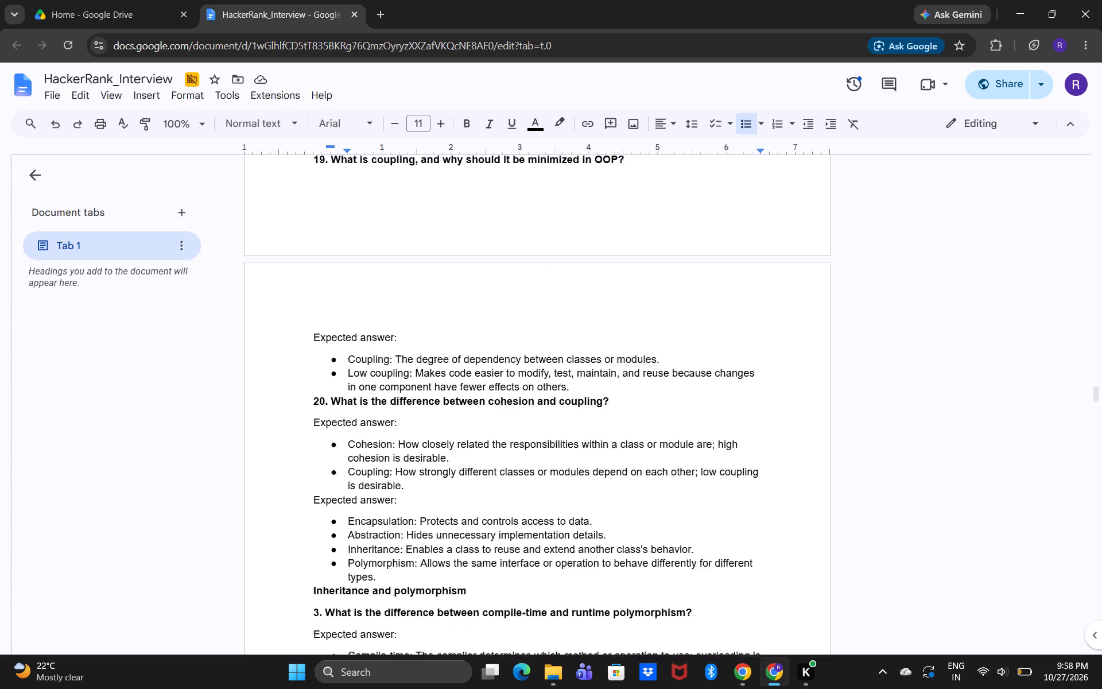
pyautogui.scroll(1, 526, 344)
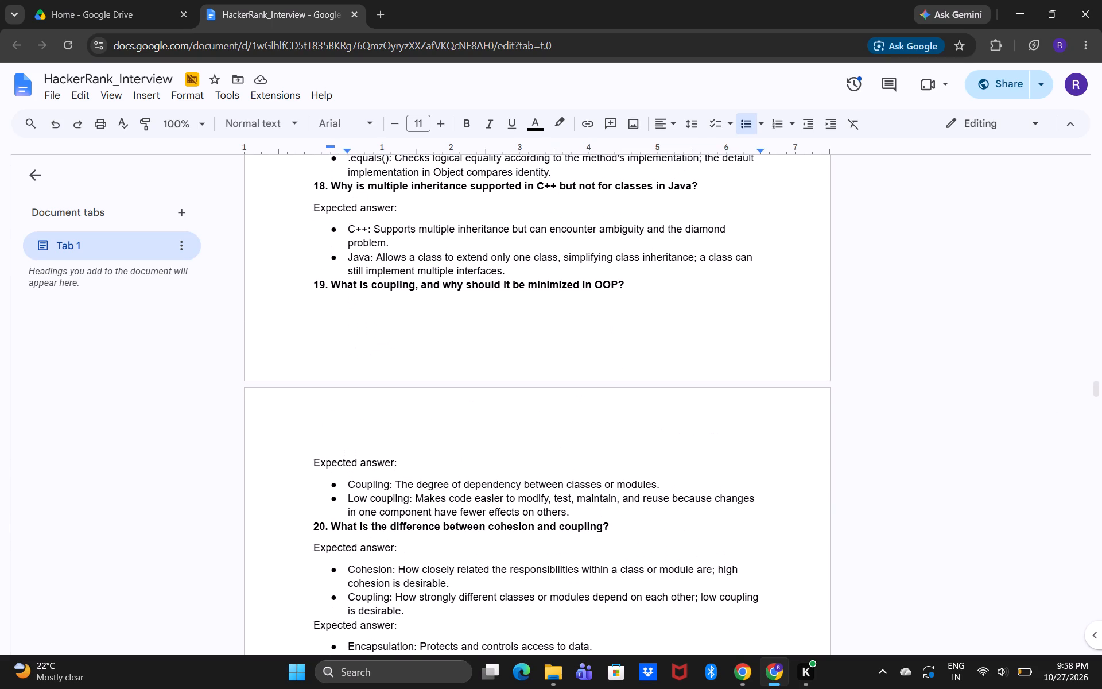
pyautogui.scroll(4, 526, 344)
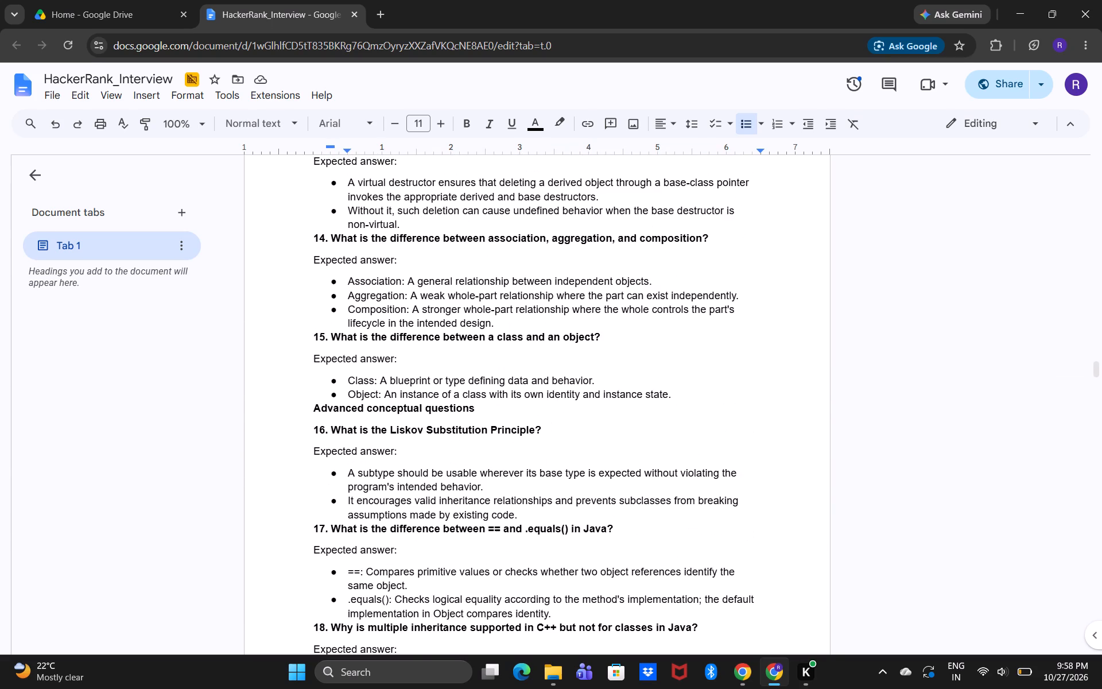
pyautogui.scroll(7, 526, 344)
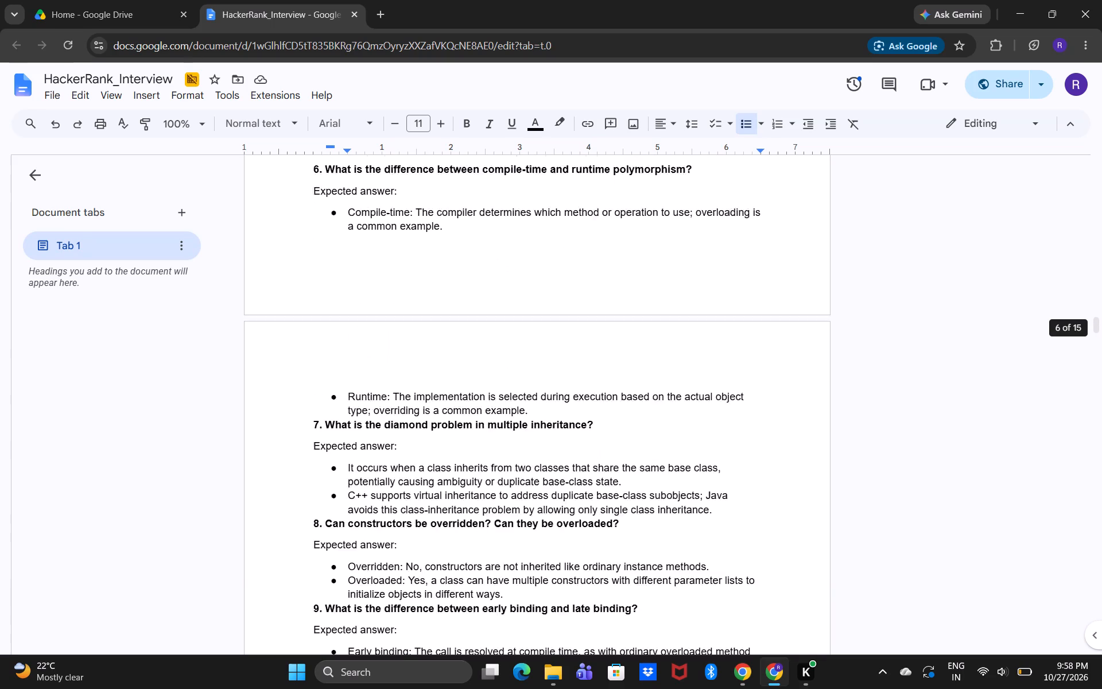
# Examine the opening OOP questions under Core OOP concepts, covering abstraction, overloading, interfaces and the four pillars.
pyautogui.scroll(5, 526, 344)
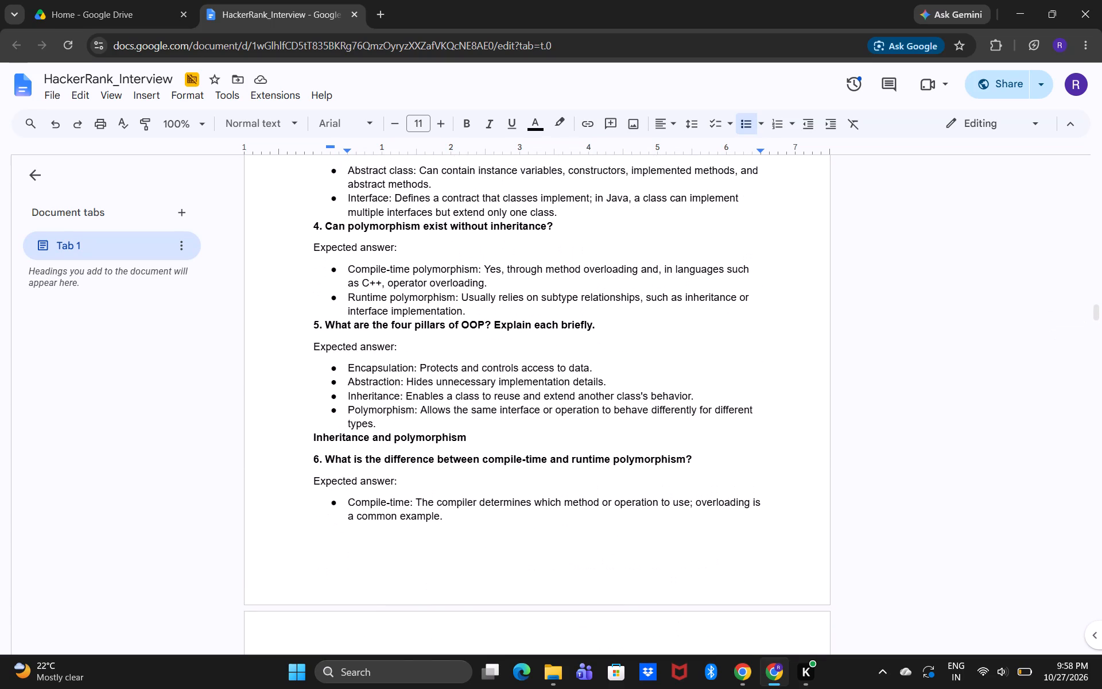
pyautogui.scroll(4, 526, 344)
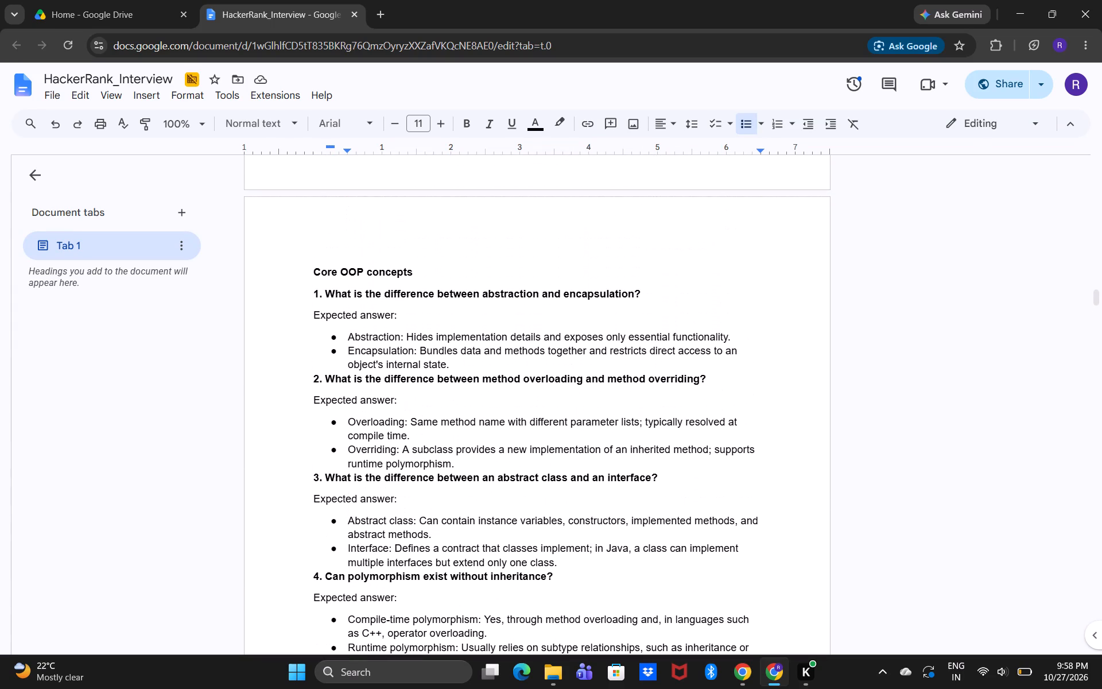
pyautogui.scroll(2, 526, 344)
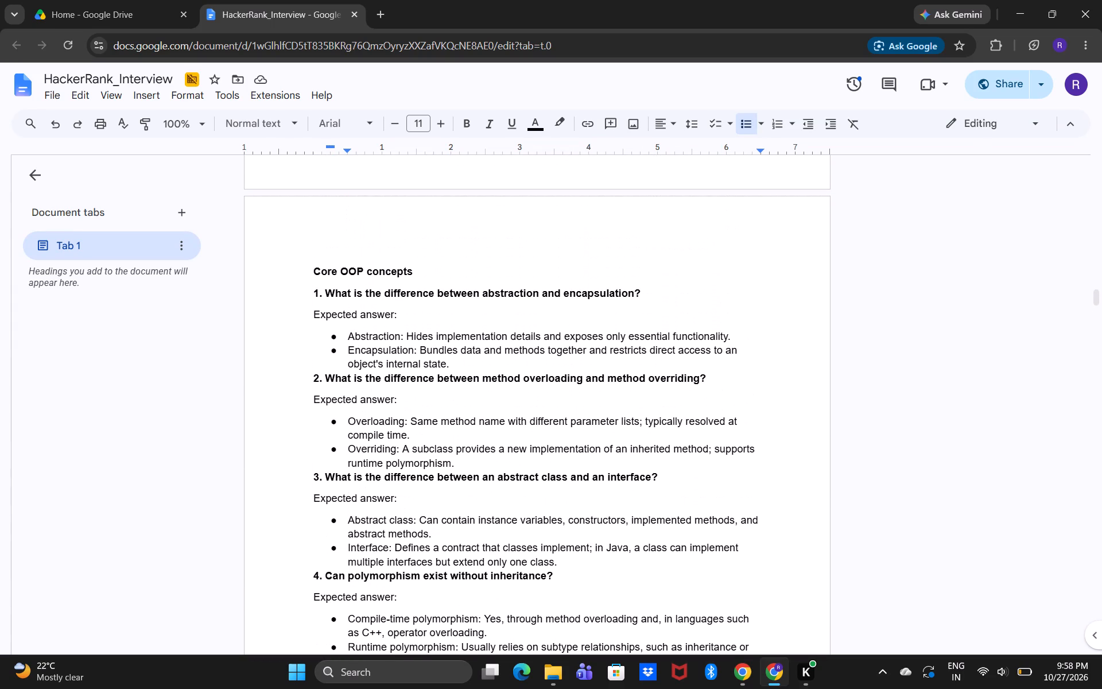
pyautogui.scroll(5, 526, 344)
# Skim forward from Core OOP concepts through the remaining OOP questions and easy problems to the Medium Questions section.
pyautogui.scroll(-1, 526, 344)
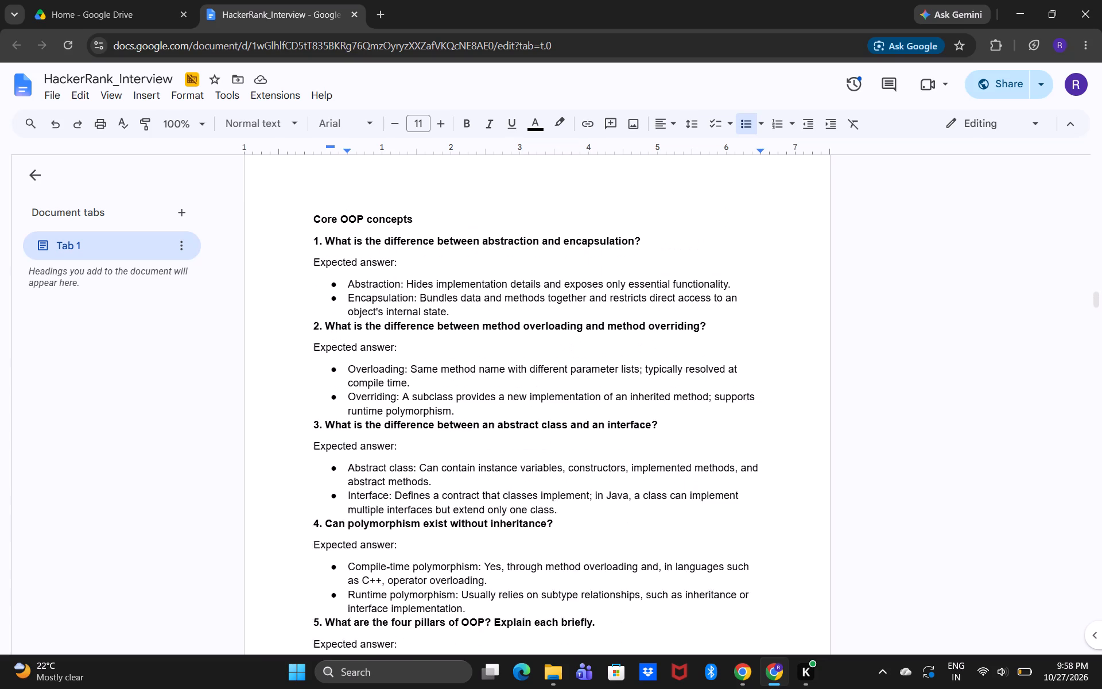
pyautogui.scroll(-6, 526, 344)
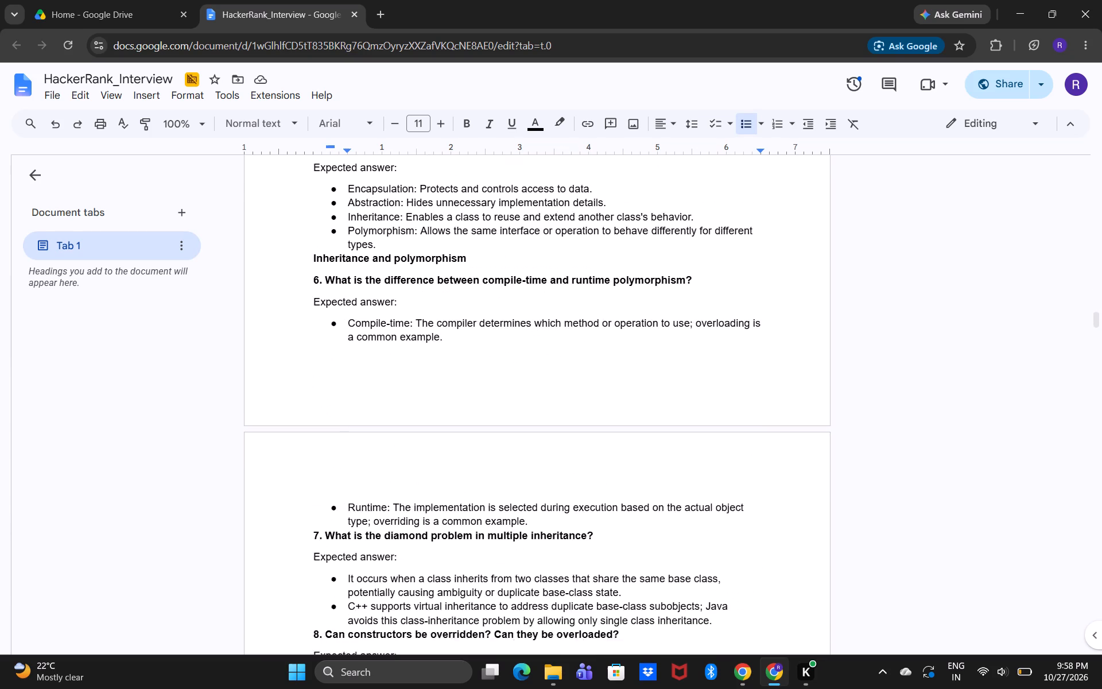
pyautogui.scroll(-11, 526, 344)
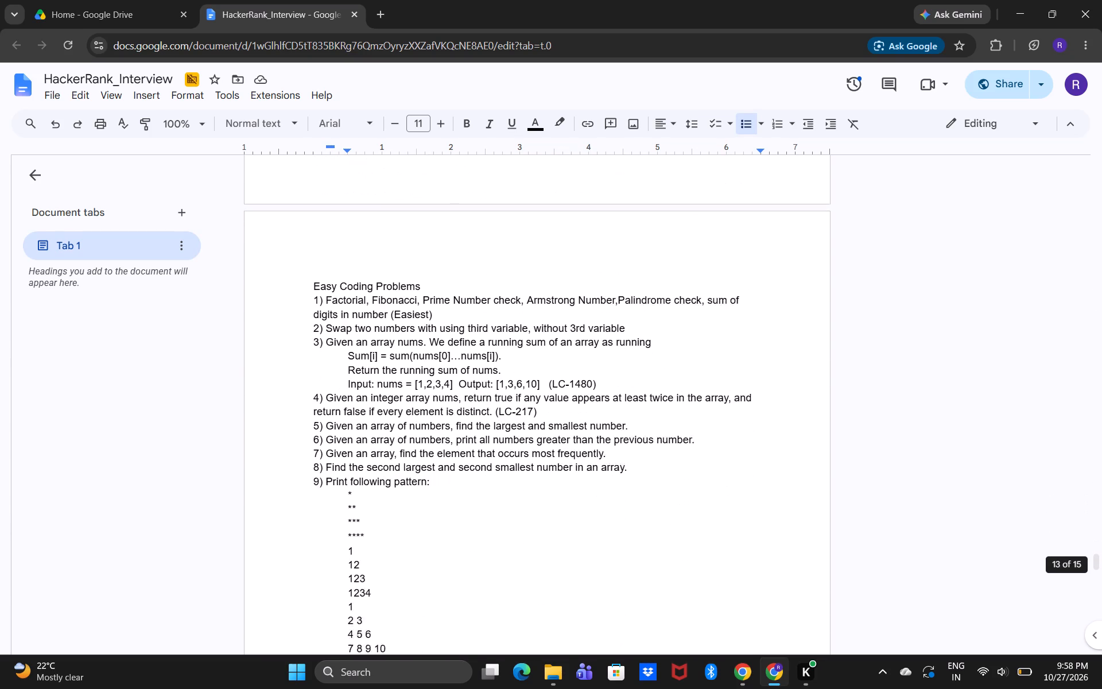
pyautogui.scroll(-6, 526, 344)
# Go back to Easy Coding Problems and read the list from its first problem, including the pattern-printing exercises.
pyautogui.scroll(5, 526, 344)
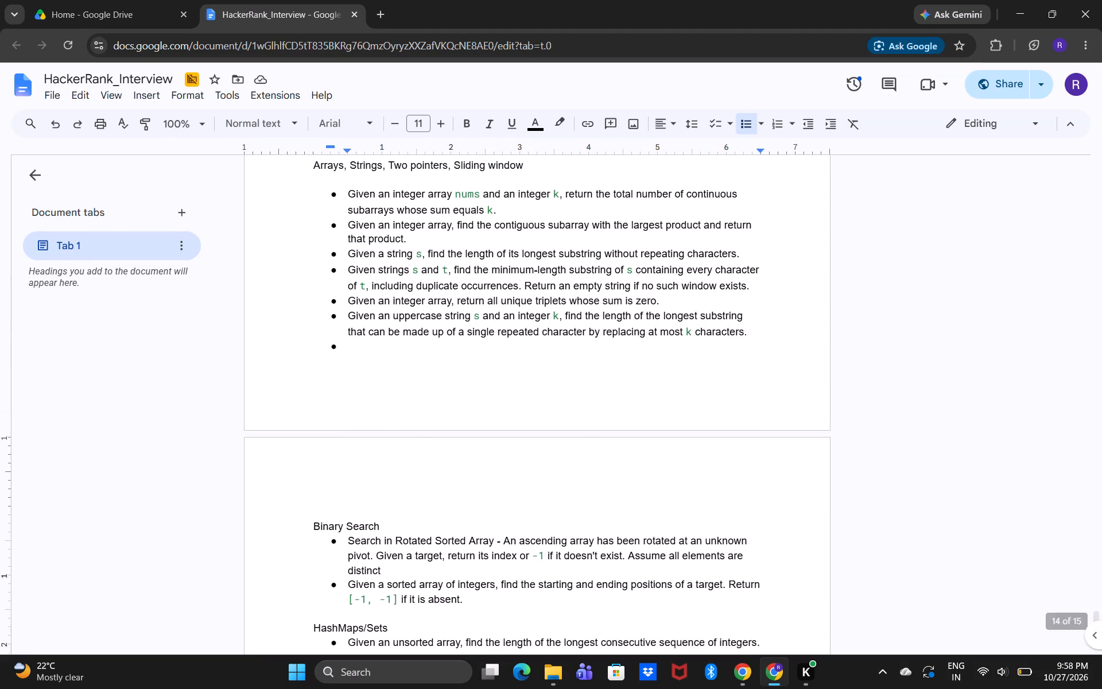
pyautogui.scroll(5, 526, 344)
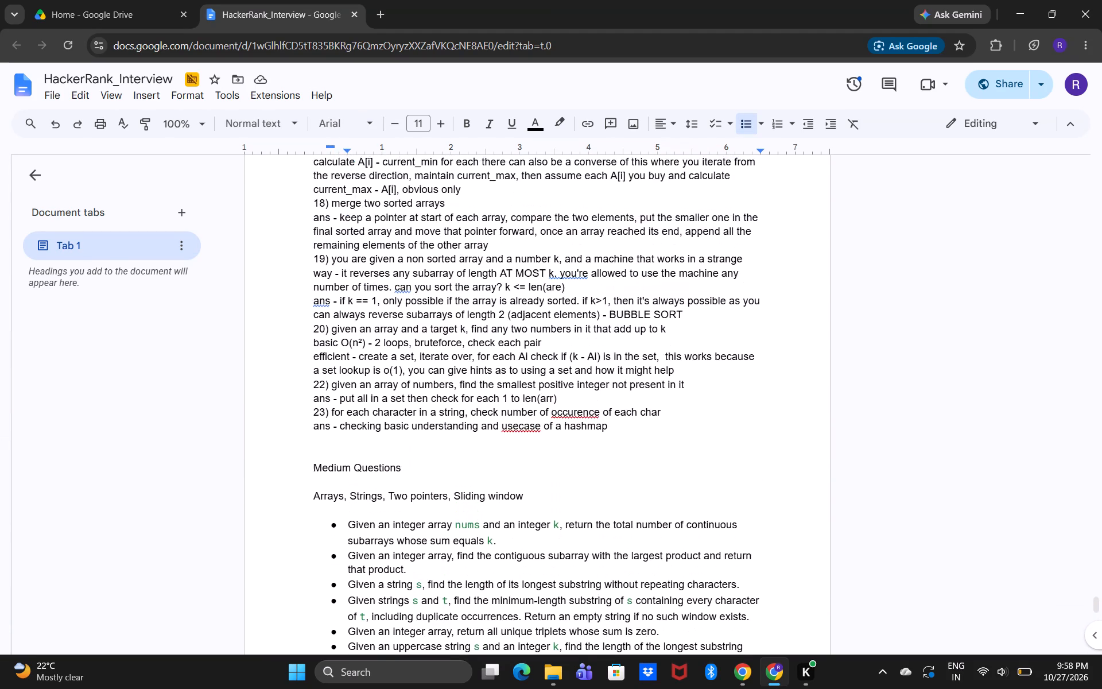
pyautogui.scroll(7, 526, 344)
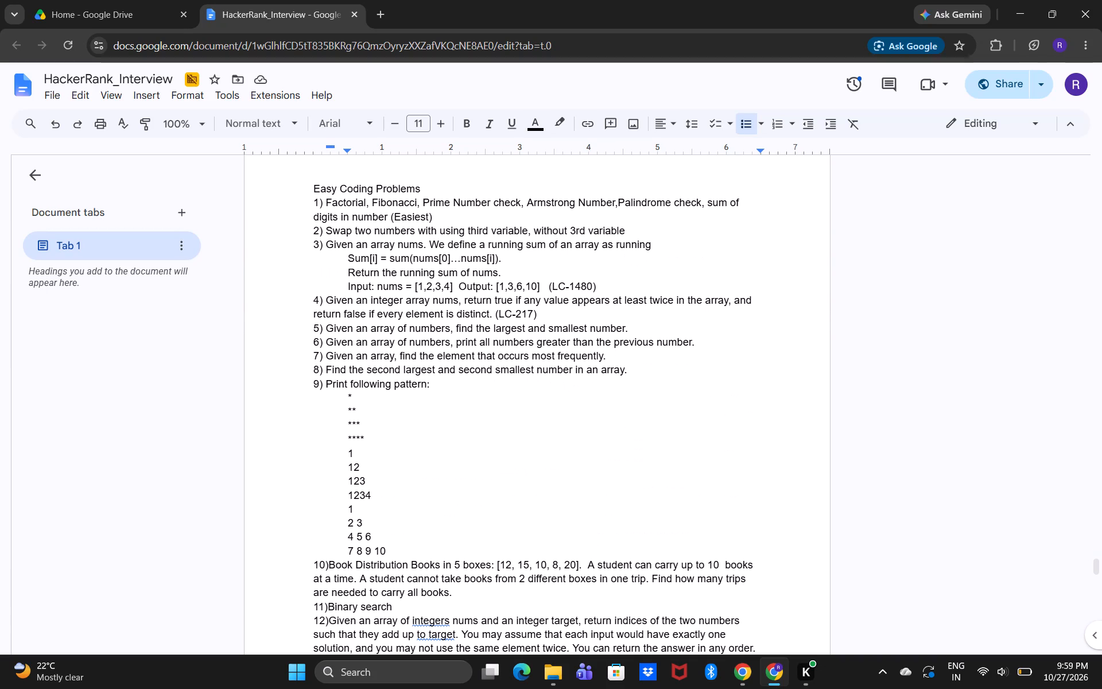
pyautogui.scroll(-1, 526, 344)
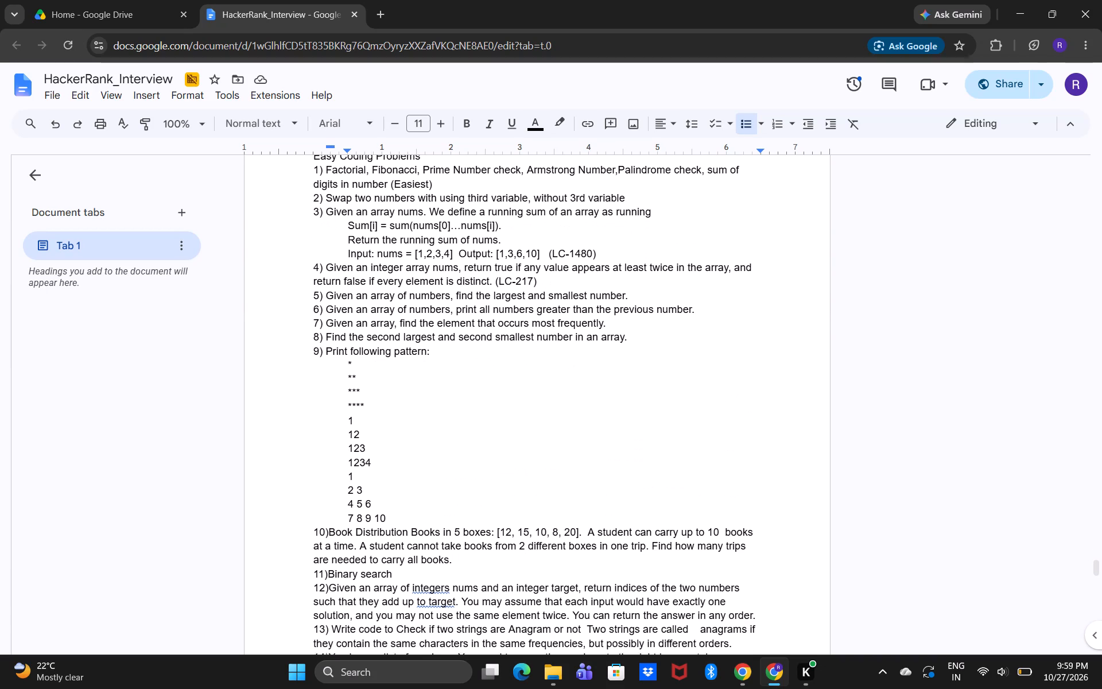
pyautogui.scroll(-1, 526, 344)
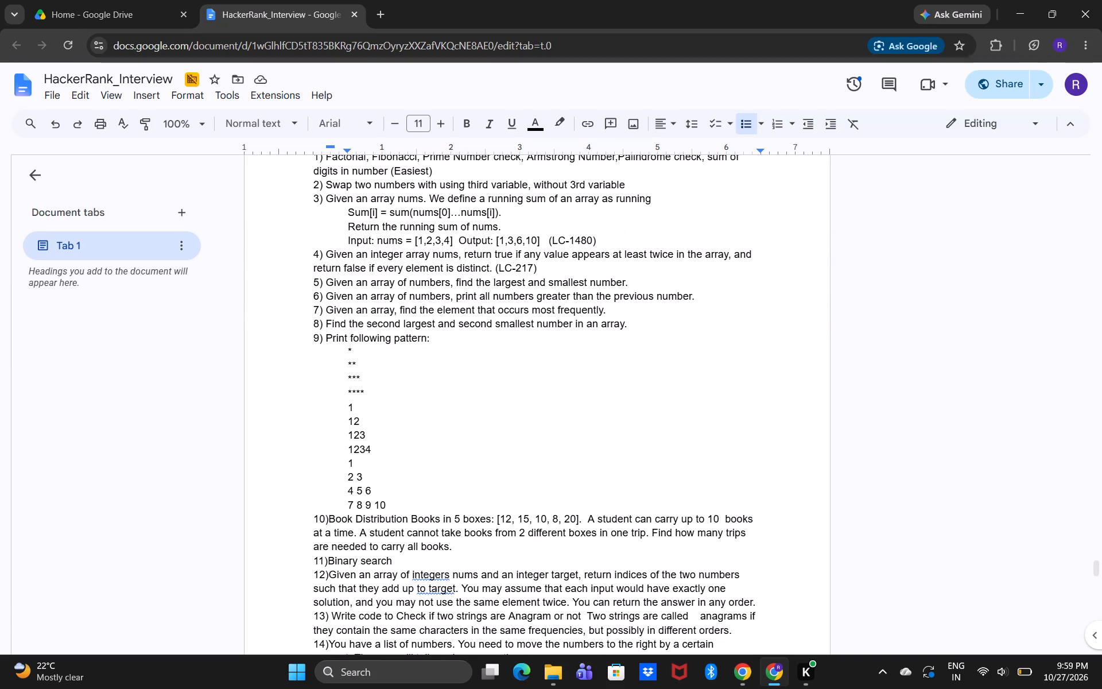
pyautogui.scroll(-2, 526, 344)
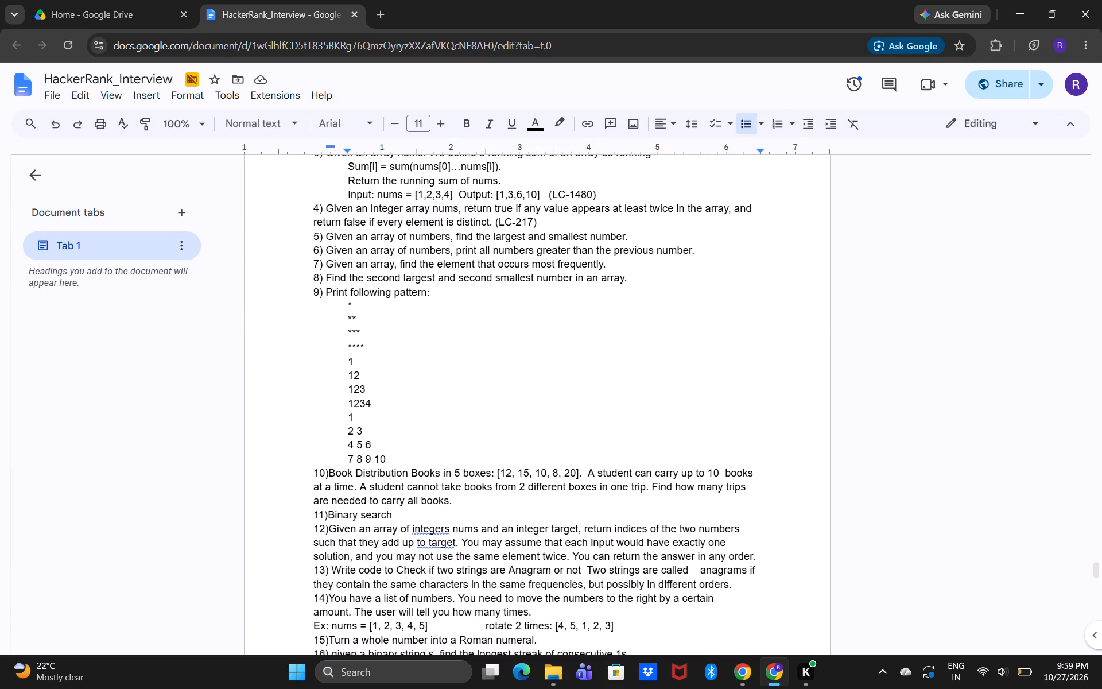
pyautogui.scroll(-1, 526, 344)
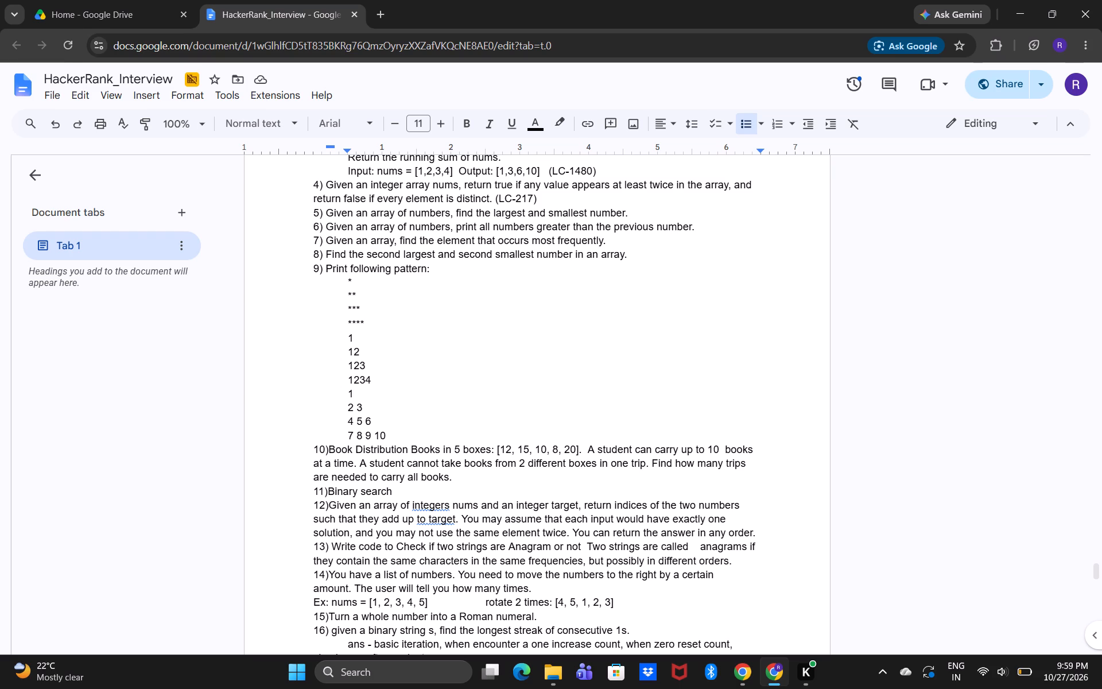
# Read the rest of the easy coding problems, from the book distribution problem through problem 23 on character occurrences.
pyautogui.scroll(-5, 501, 467)
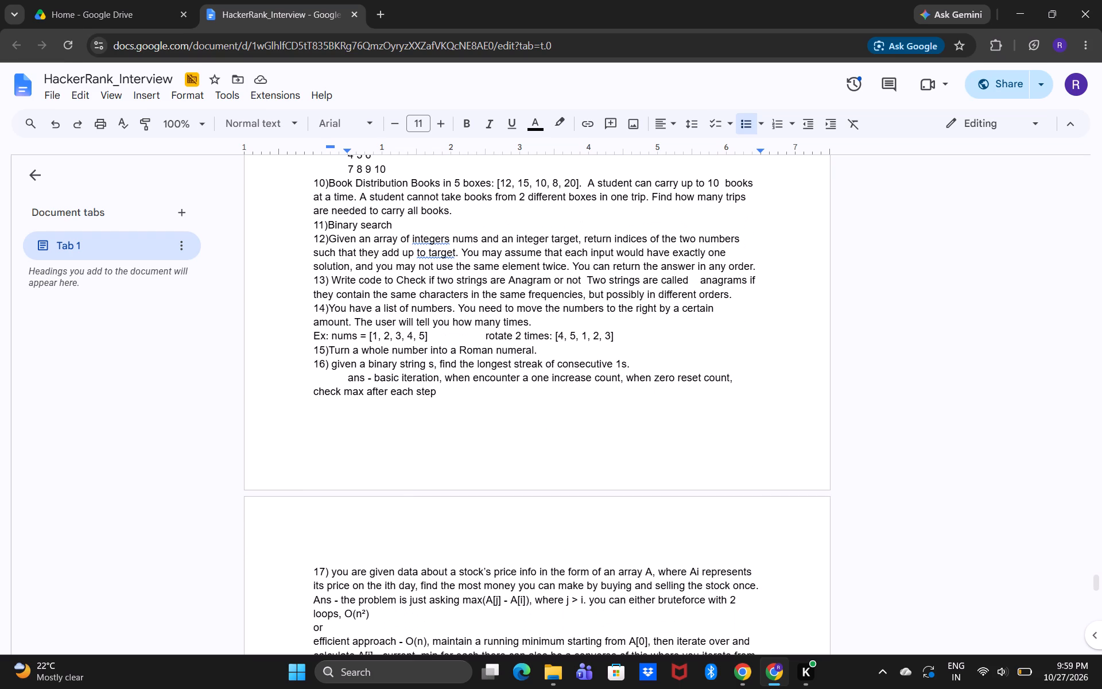
pyautogui.scroll(-3, 501, 467)
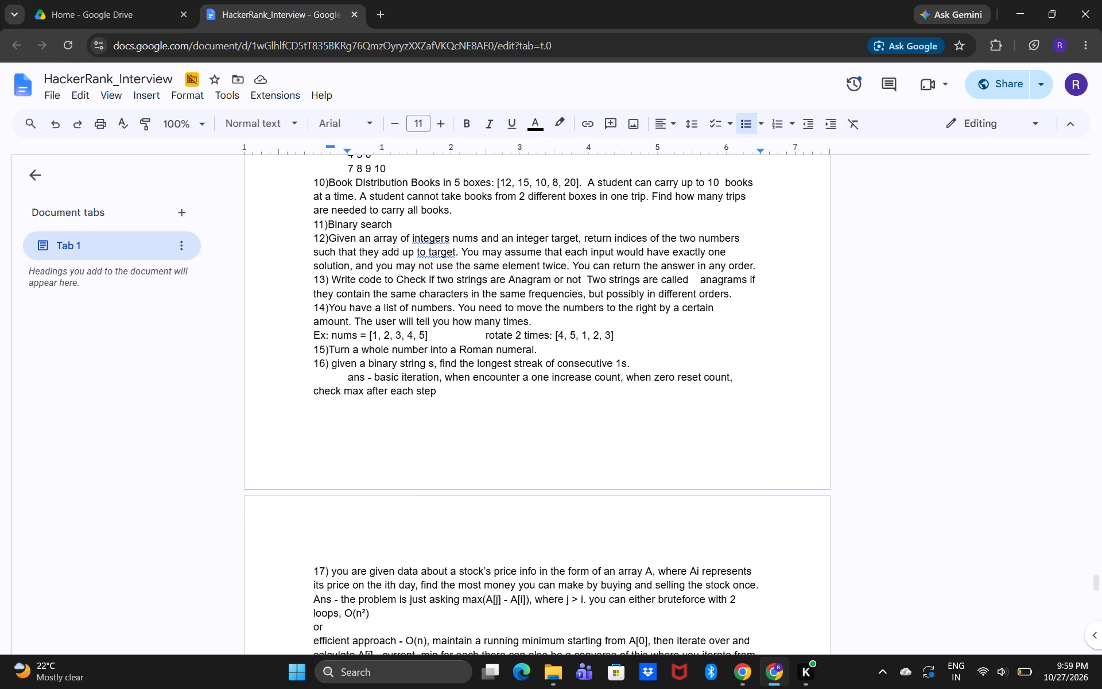
pyautogui.scroll(-5, 501, 467)
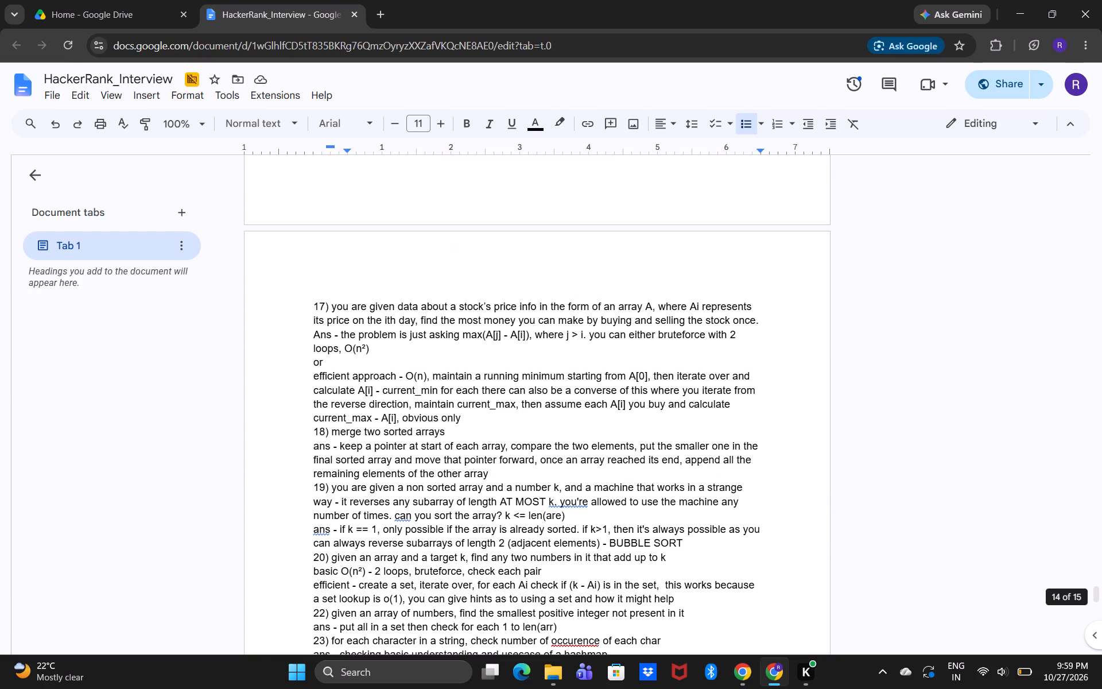
pyautogui.scroll(-3, 501, 467)
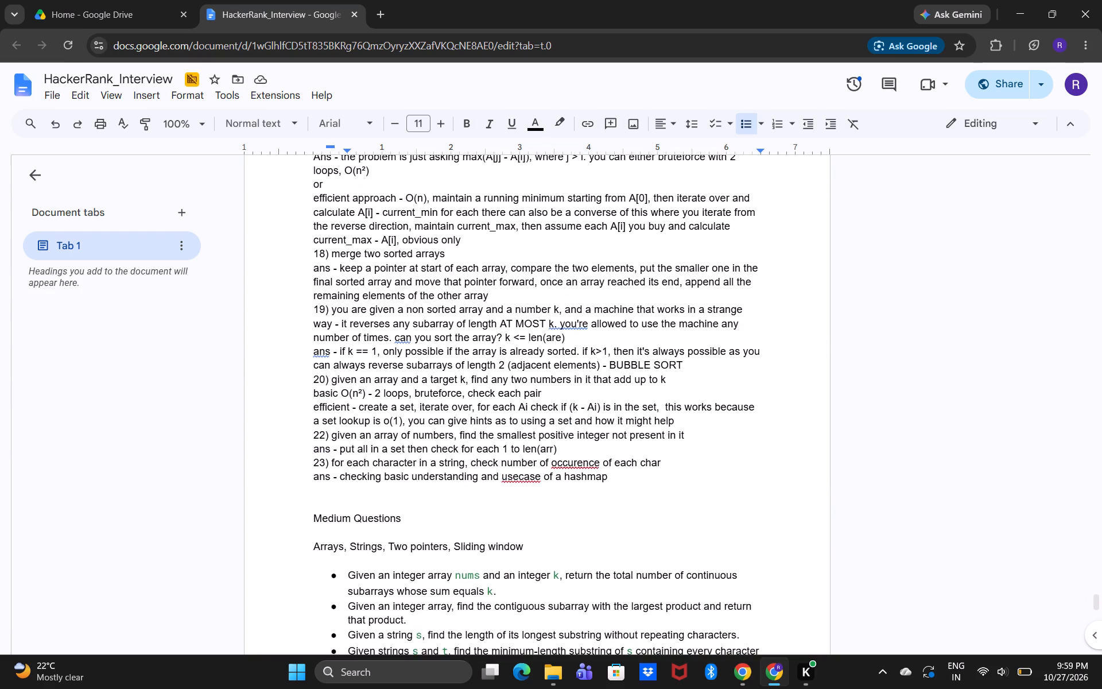
# Review the Medium Questions from Arrays, Strings, Two pointers, Sliding window through Binary Search, HashMaps/Sets and Recursion, Backtracking.
pyautogui.scroll(-3, 501, 467)
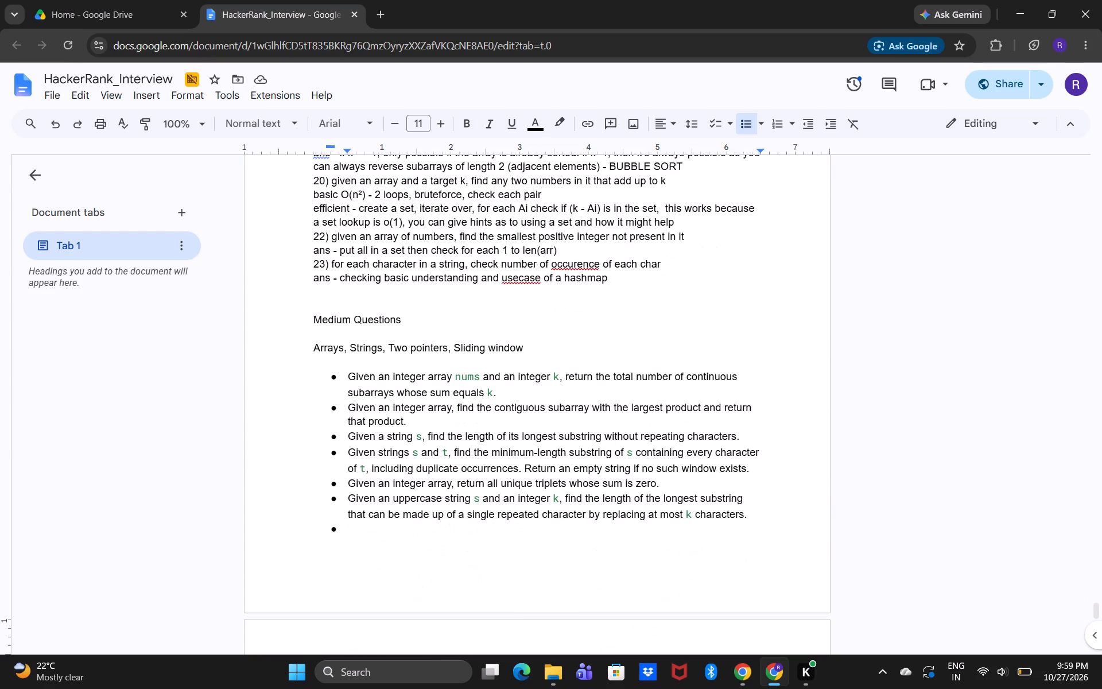
pyautogui.scroll(-3, 501, 467)
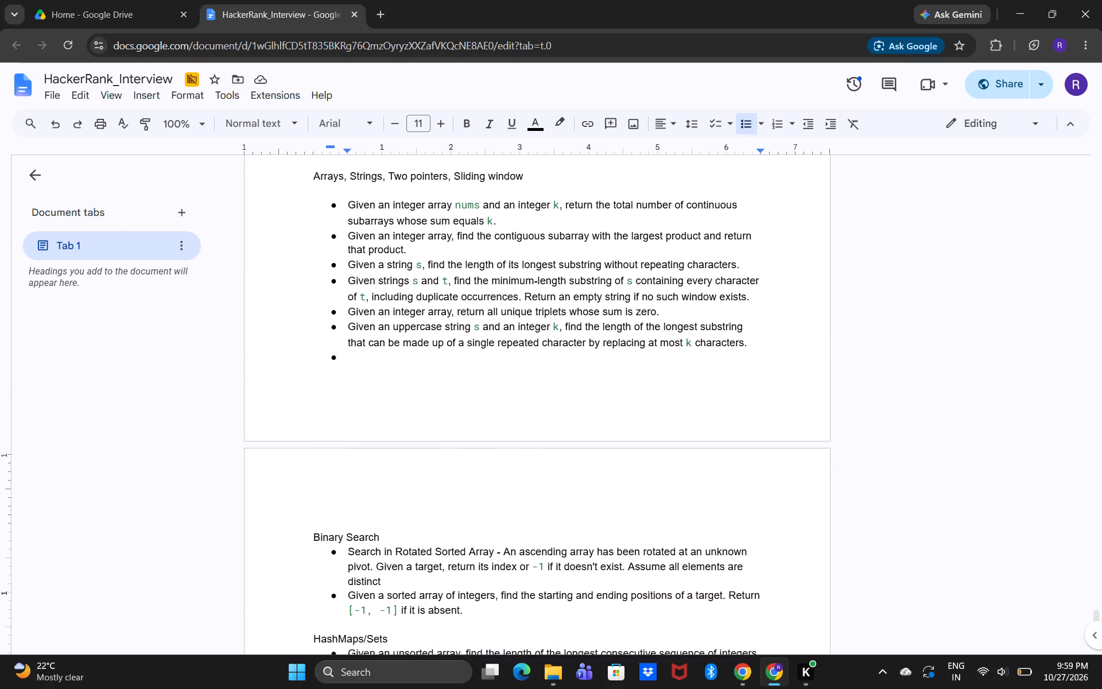
pyautogui.scroll(-1, 501, 467)
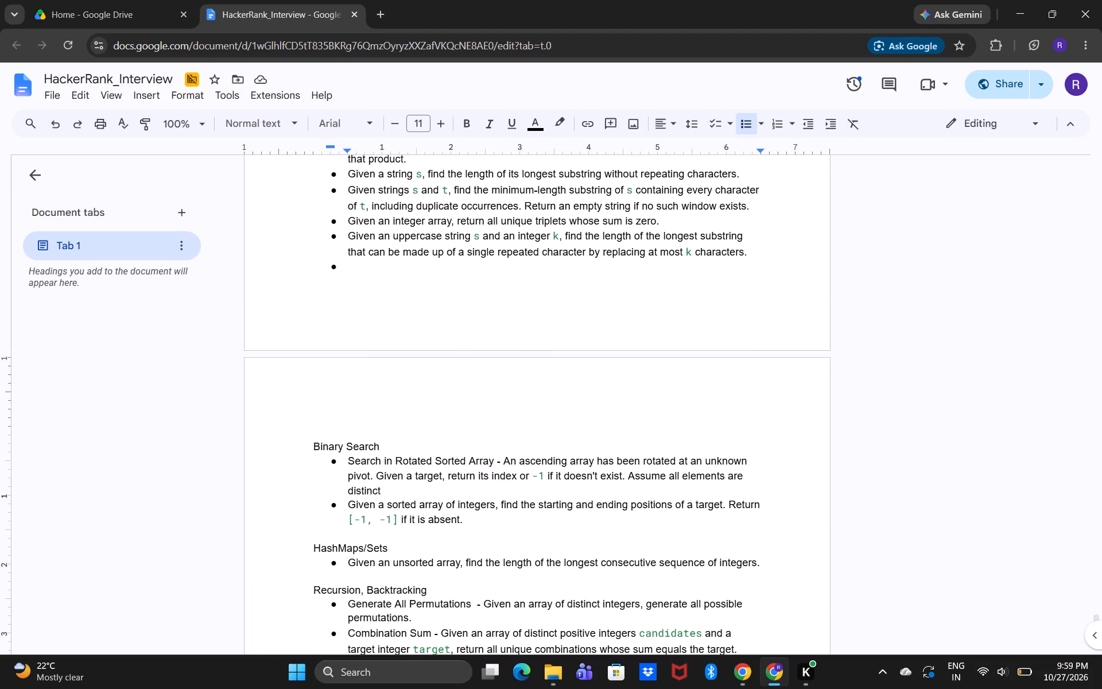
# Review the Linked Lists and Trees topics, and go back over the medium questions to the start of that section.
pyautogui.scroll(-3, 501, 467)
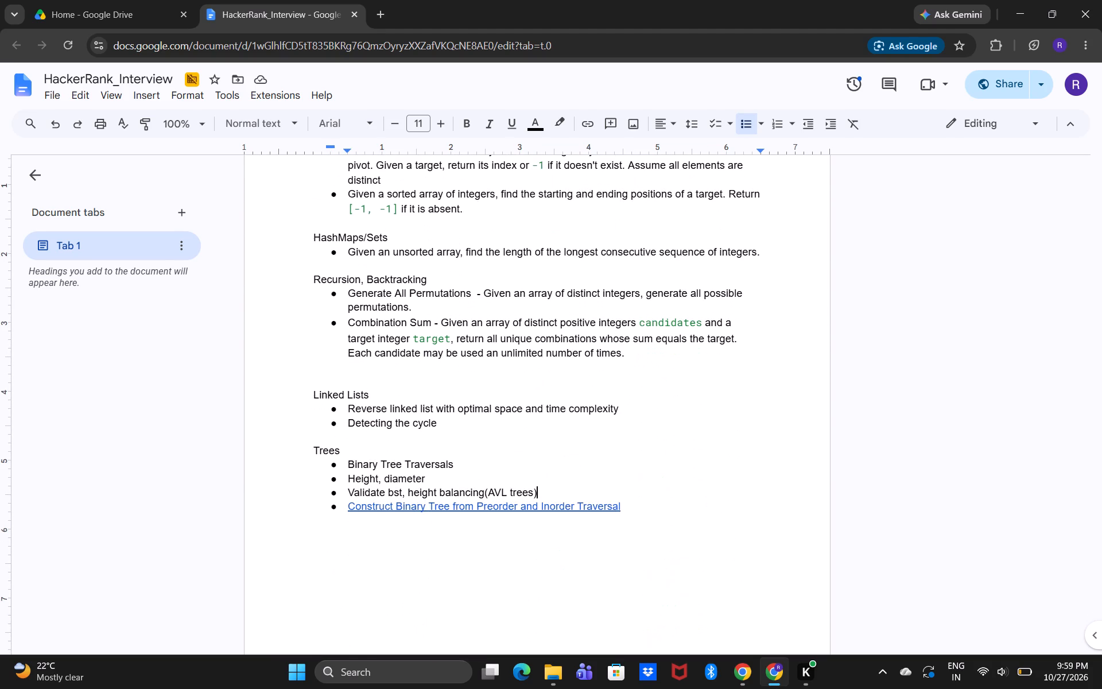
pyautogui.scroll(-1, 501, 467)
pyautogui.scroll(1, 501, 467)
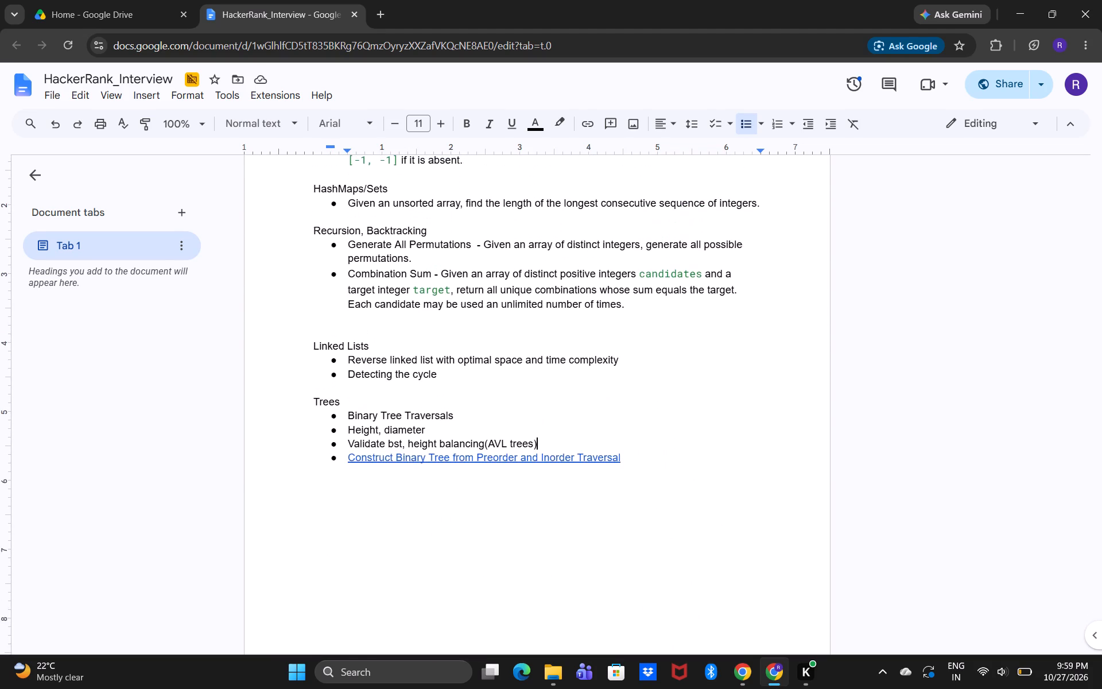
pyautogui.scroll(2, 501, 467)
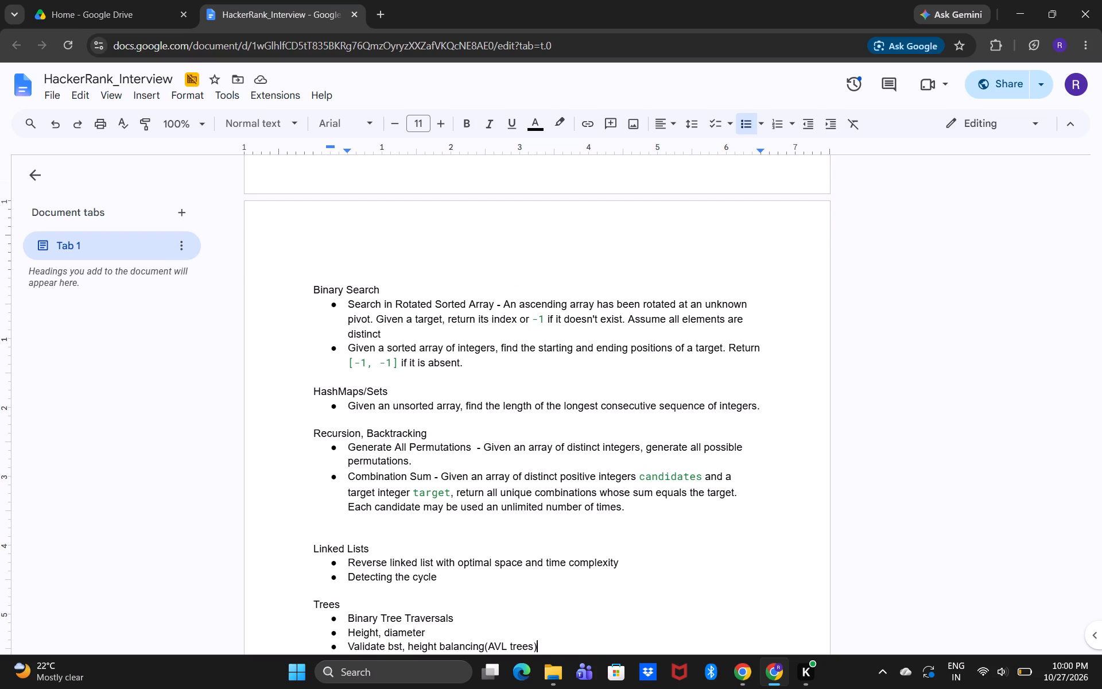
pyautogui.scroll(1, 501, 467)
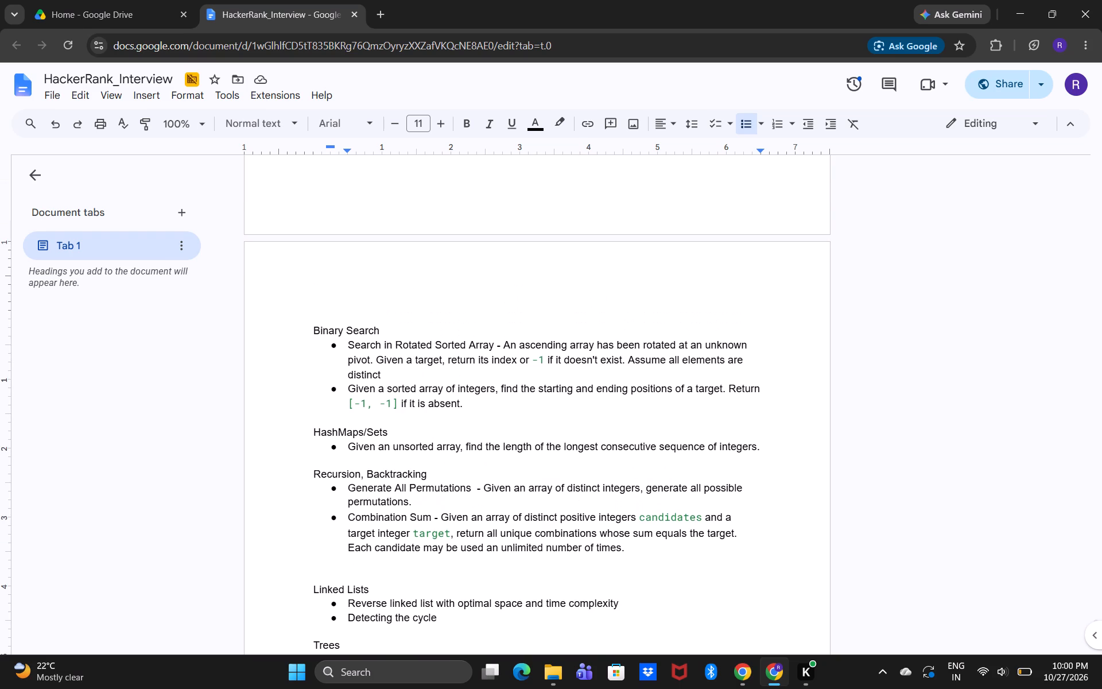
pyautogui.scroll(4, 501, 467)
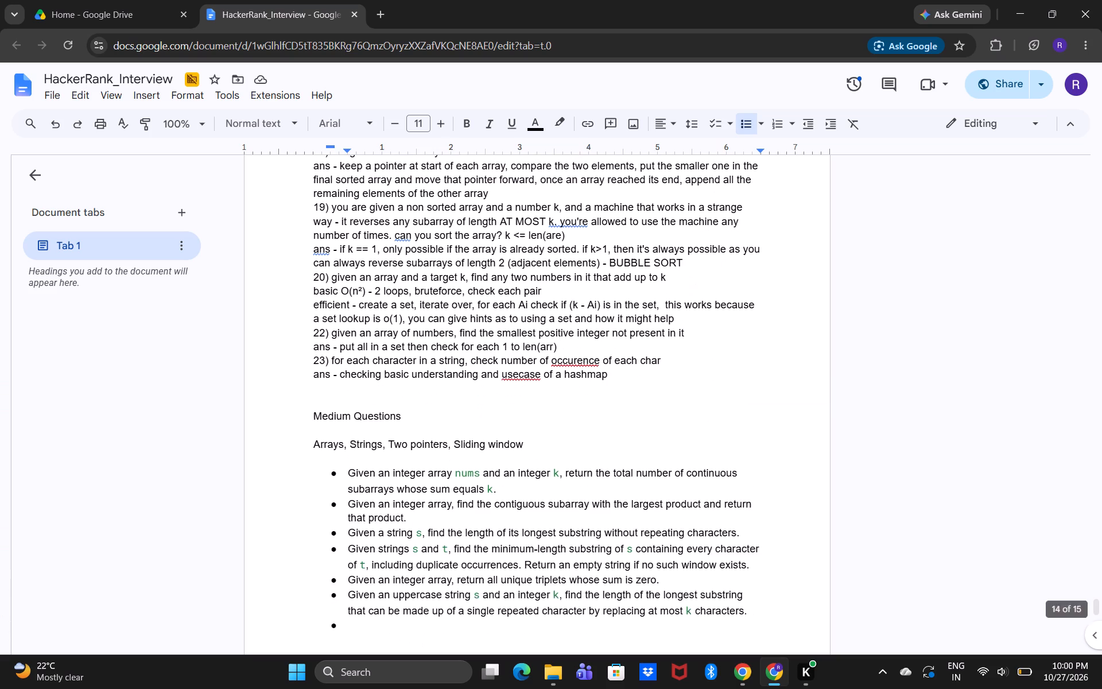
# Skim back through the OOP and OS questions to the intro, commitment and teamwork questions at the document's start.
pyautogui.scroll(8, 501, 467)
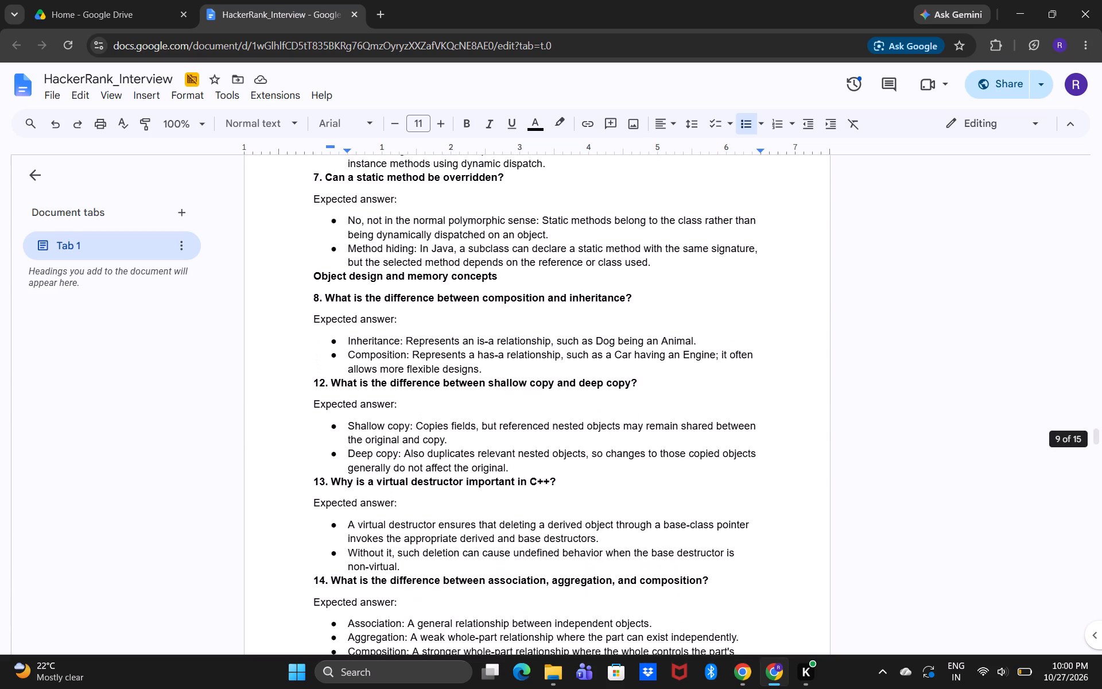
pyautogui.scroll(10, 501, 467)
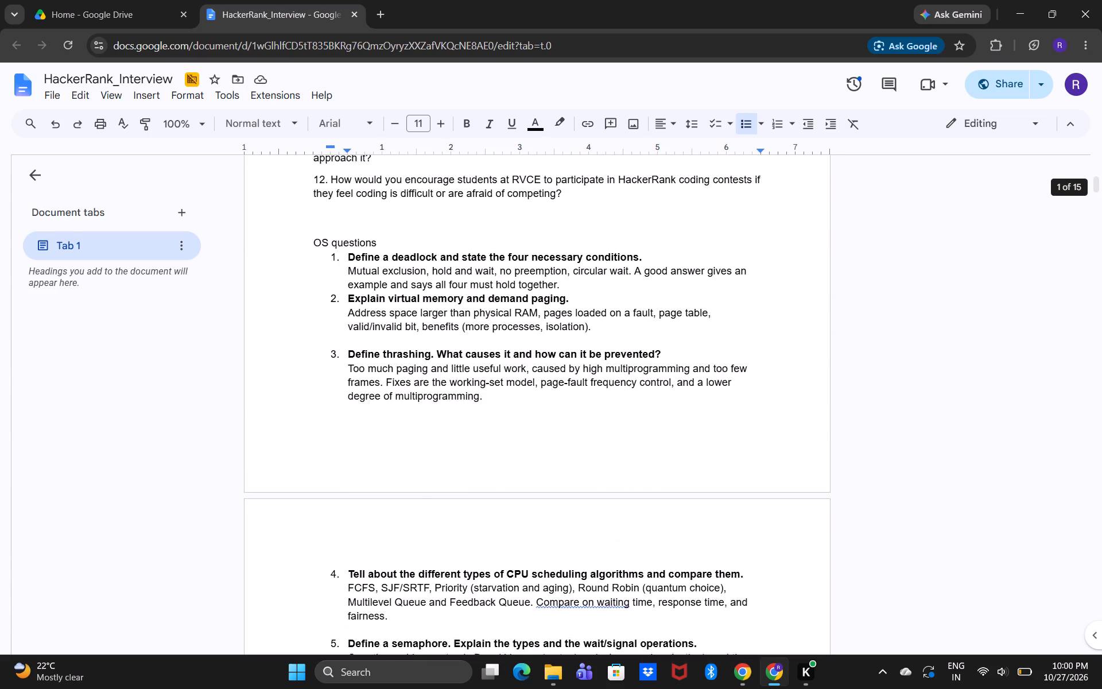
pyautogui.scroll(5, 501, 467)
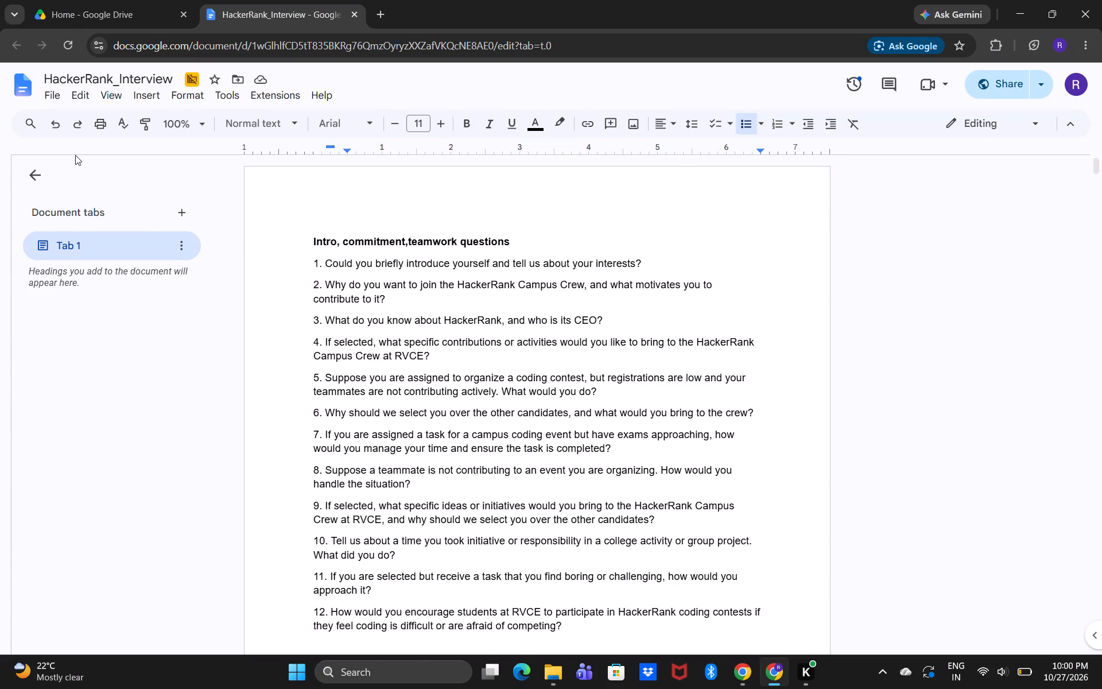
# Copy all the coding questions, from the easy problems through the last Trees item, Construct Binary Tree from Preorder and Inorder Traversal.
pyautogui.scroll(-19, 496, 401)
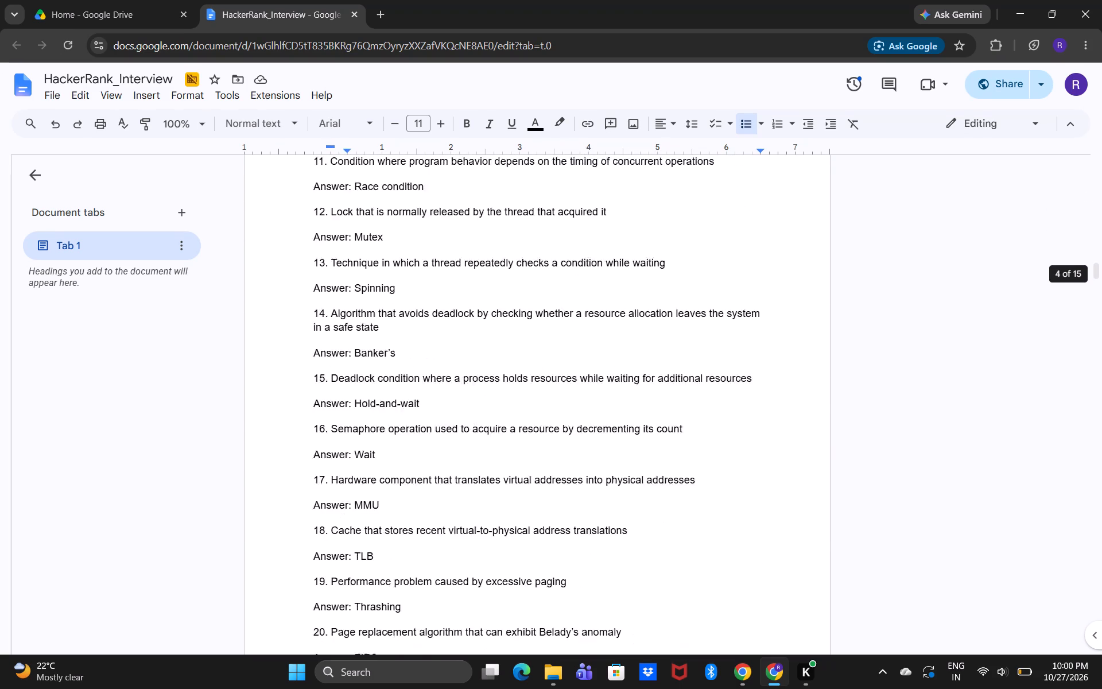
pyautogui.scroll(-9, 496, 401)
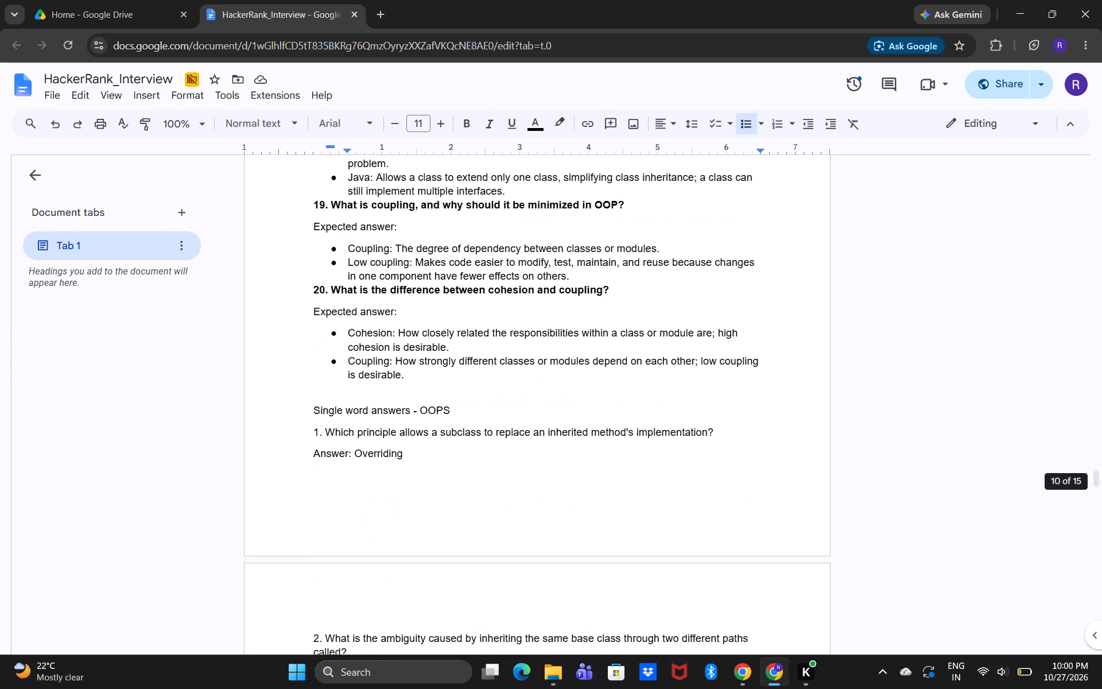
pyautogui.scroll(-1, 496, 401)
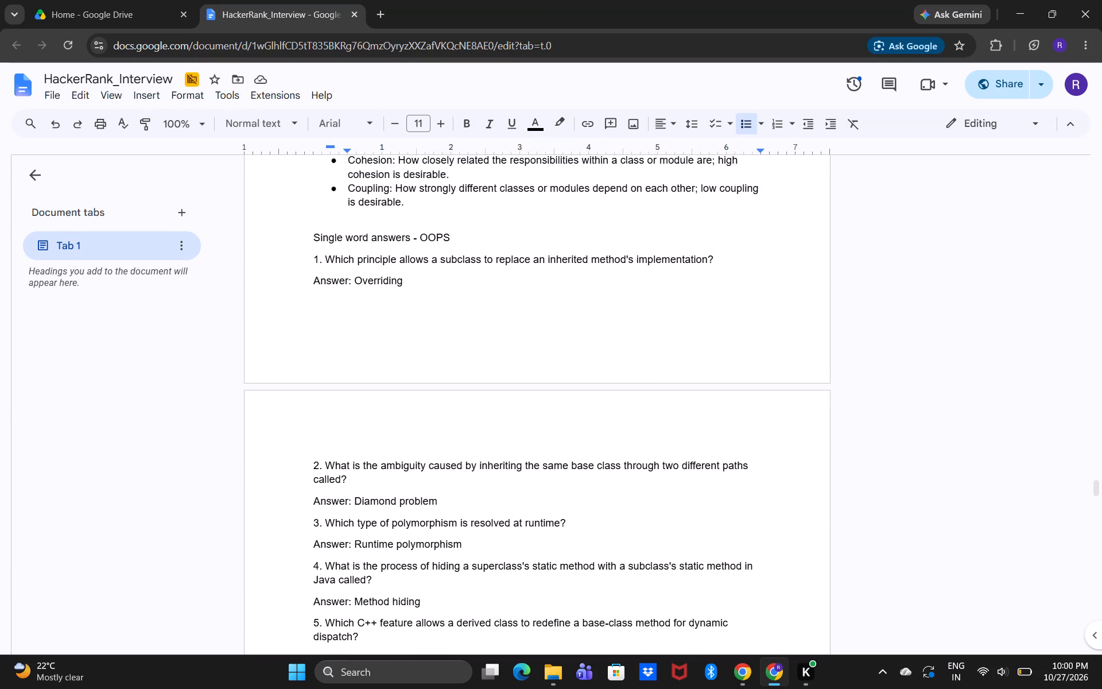
pyautogui.scroll(-8, 366, 359)
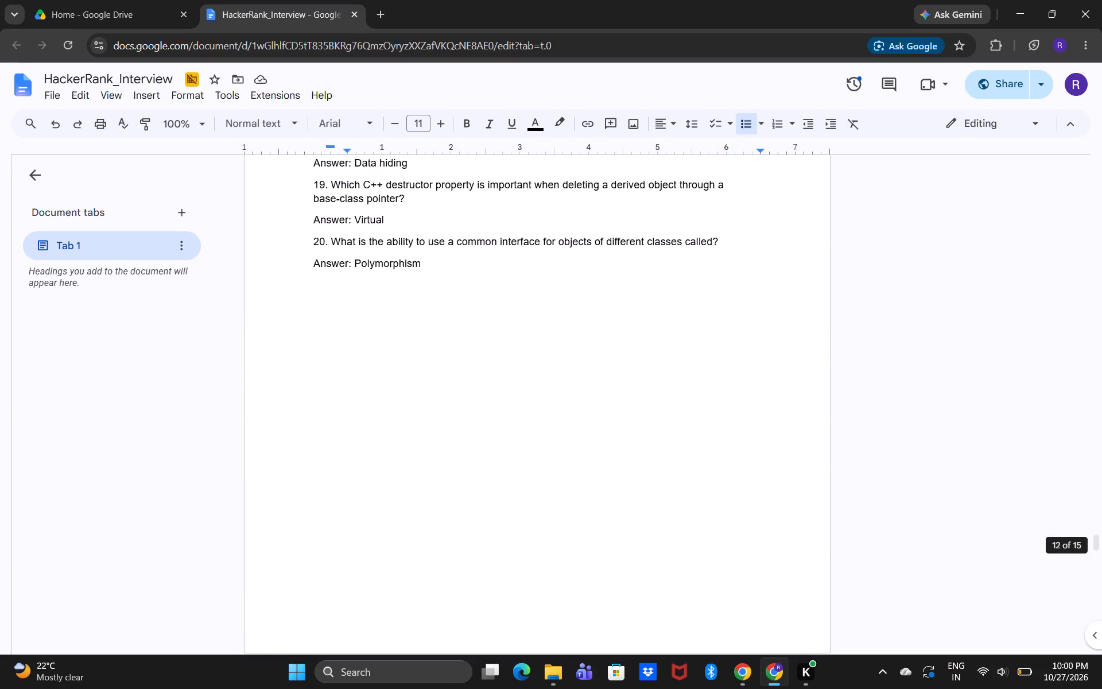
pyautogui.scroll(-2, 366, 359)
pyautogui.moveTo(304, 558); pyautogui.dragTo(455, 669)
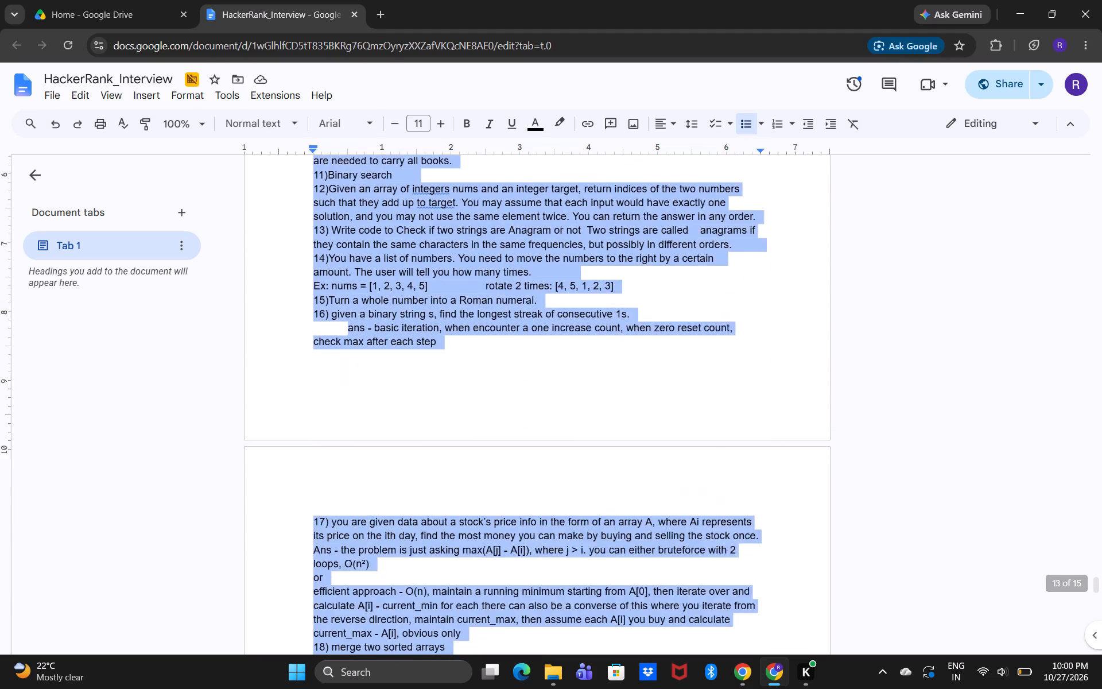
pyautogui.moveTo(455, 669); pyautogui.dragTo(457, 655)
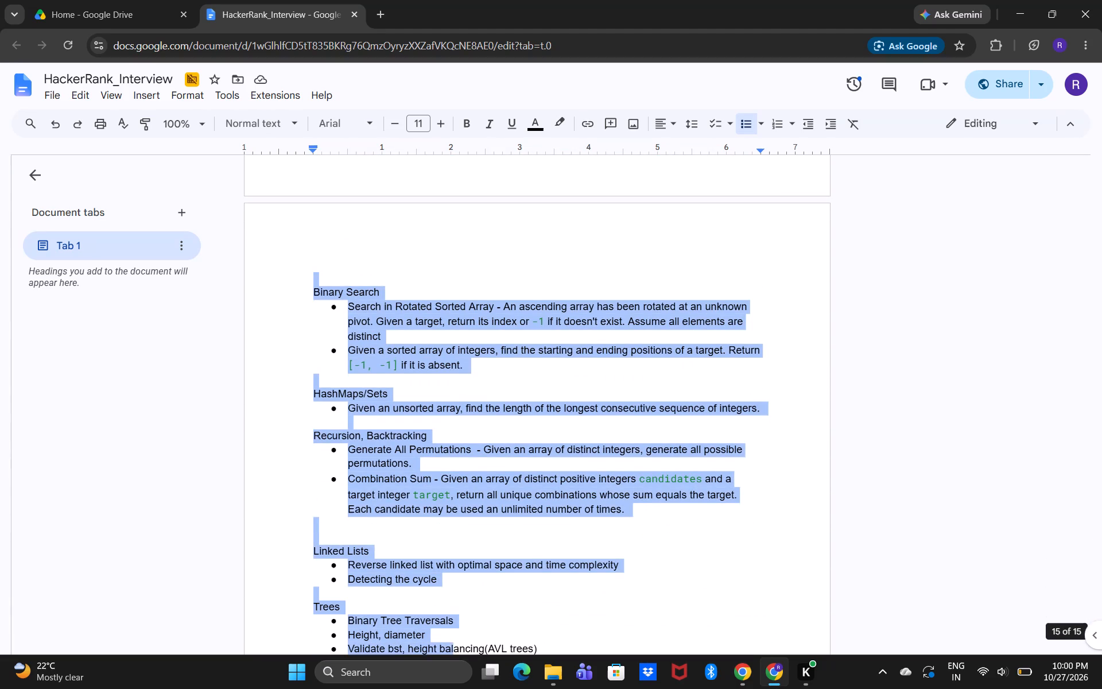
pyautogui.moveTo(457, 655); pyautogui.dragTo(630, 605)
pyautogui.hotkey('ctrl', 'c')
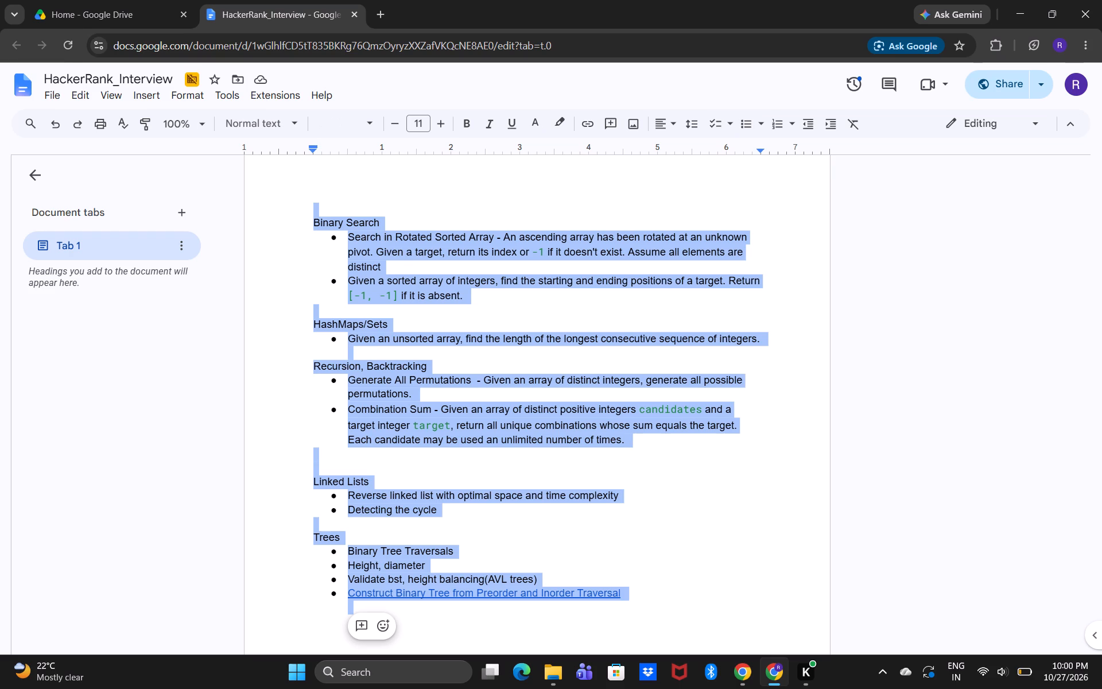
pyautogui.click(630, 605)
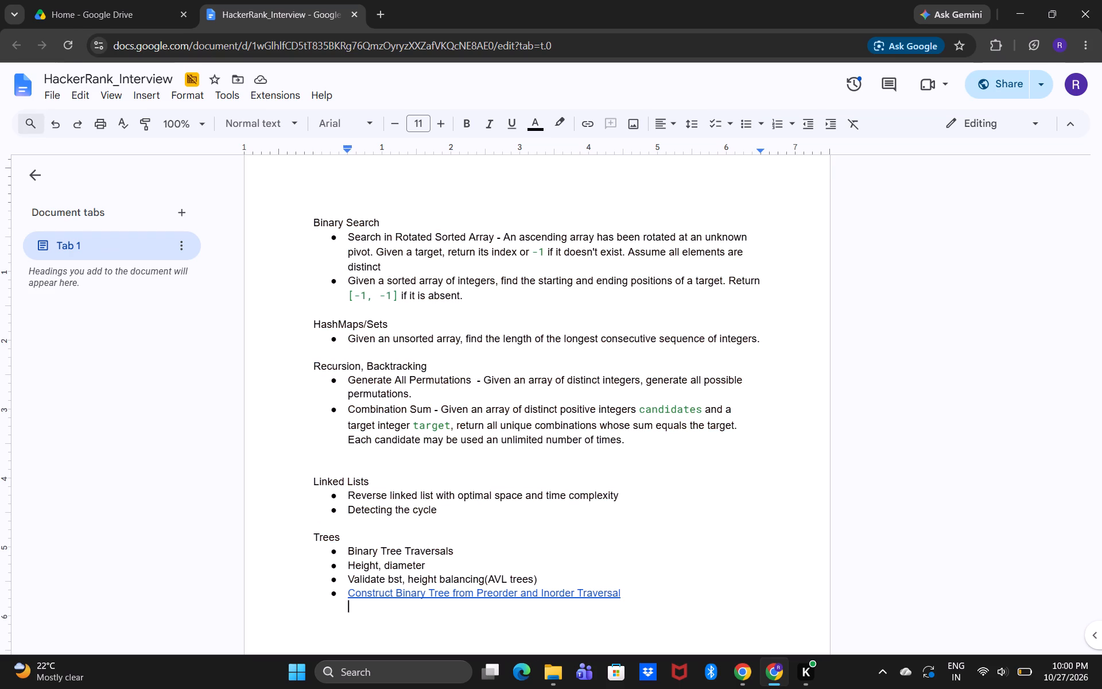
# Reload the document and check its contents through to the Trees topic and back up to Easy Coding Problems.
pyautogui.click(77, 44)
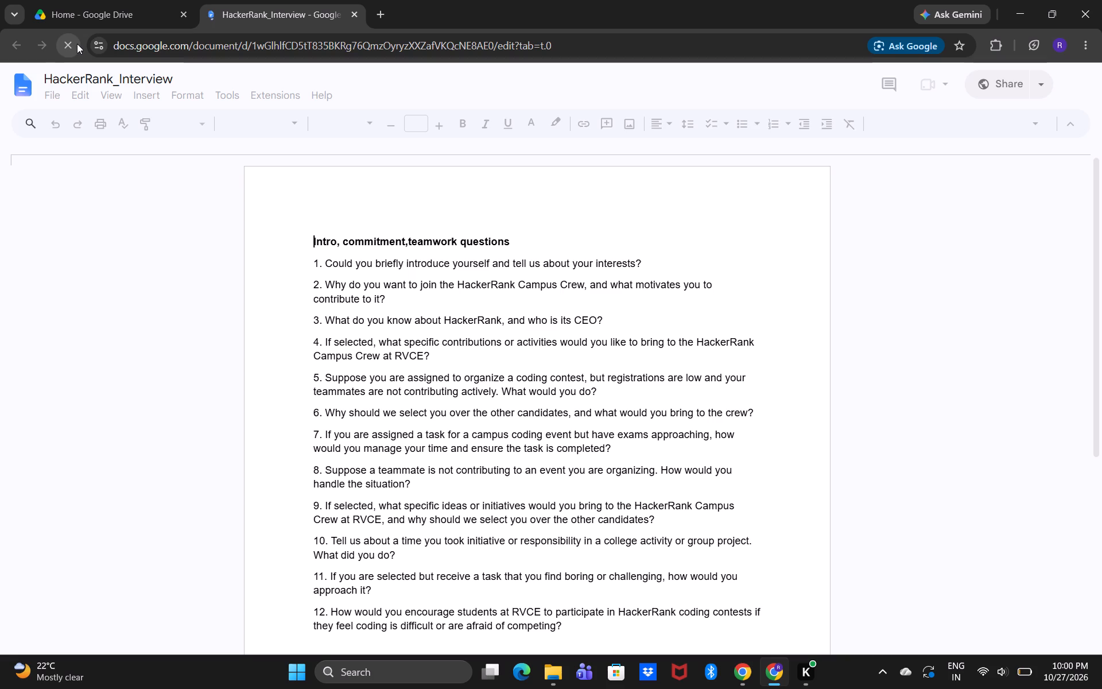
pyautogui.scroll(-13, 406, 304)
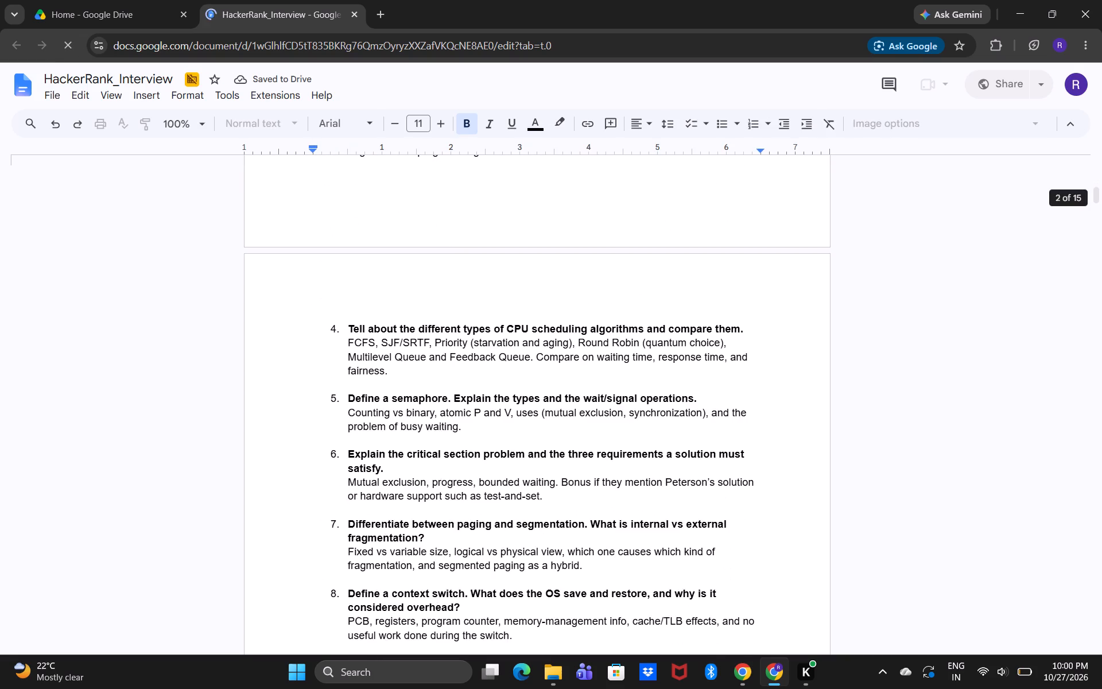
pyautogui.scroll(-16, 406, 304)
pyautogui.scroll(-5, 406, 304)
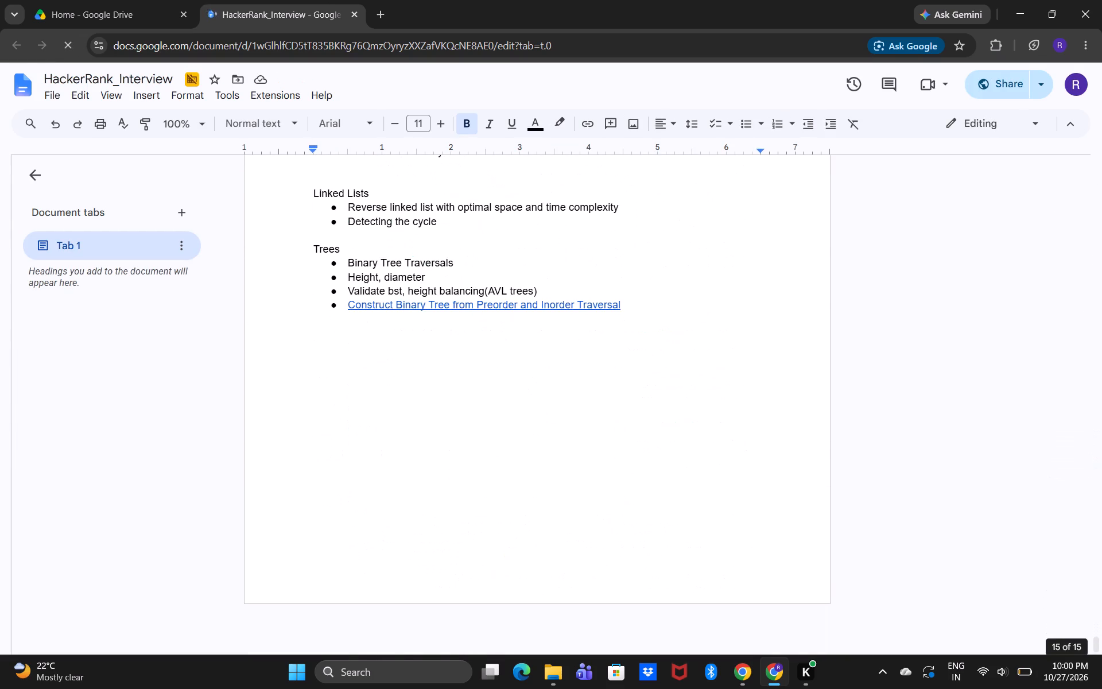
pyautogui.scroll(-2, 406, 304)
pyautogui.scroll(4, 406, 304)
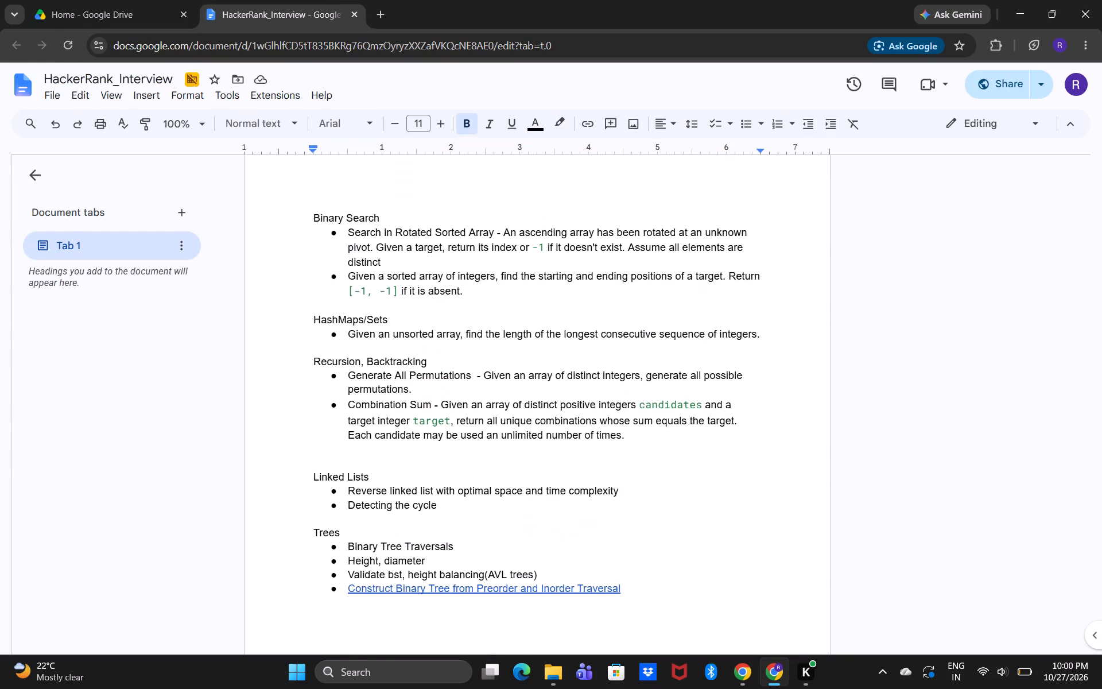
pyautogui.scroll(7, 406, 304)
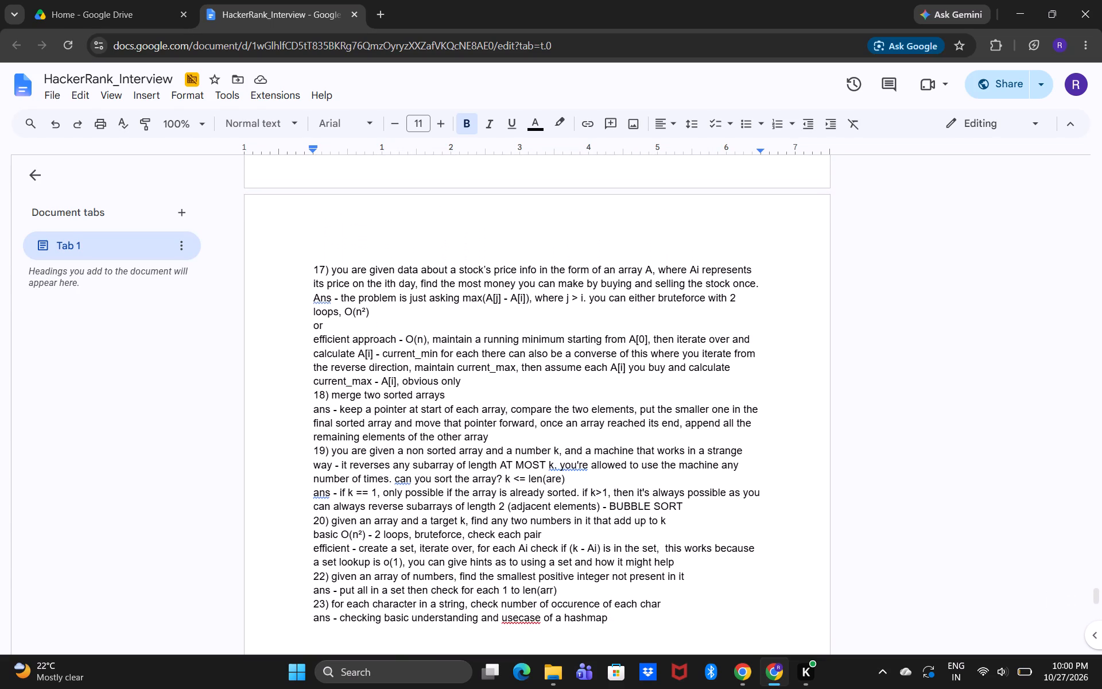
pyautogui.scroll(6, 406, 304)
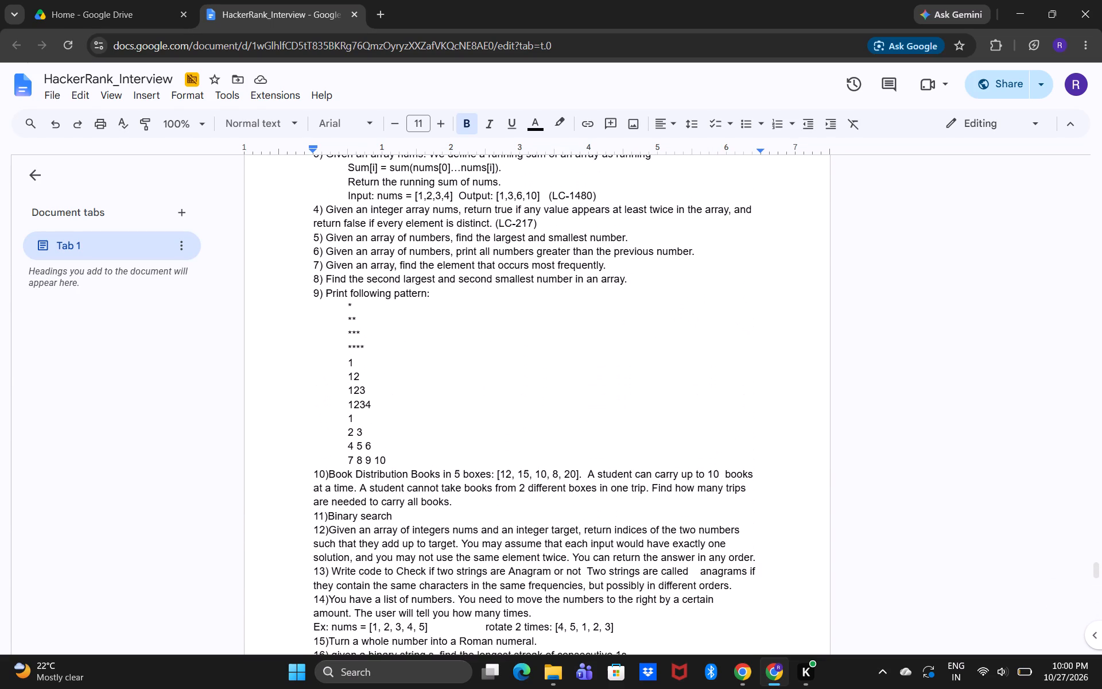
pyautogui.scroll(1, 406, 304)
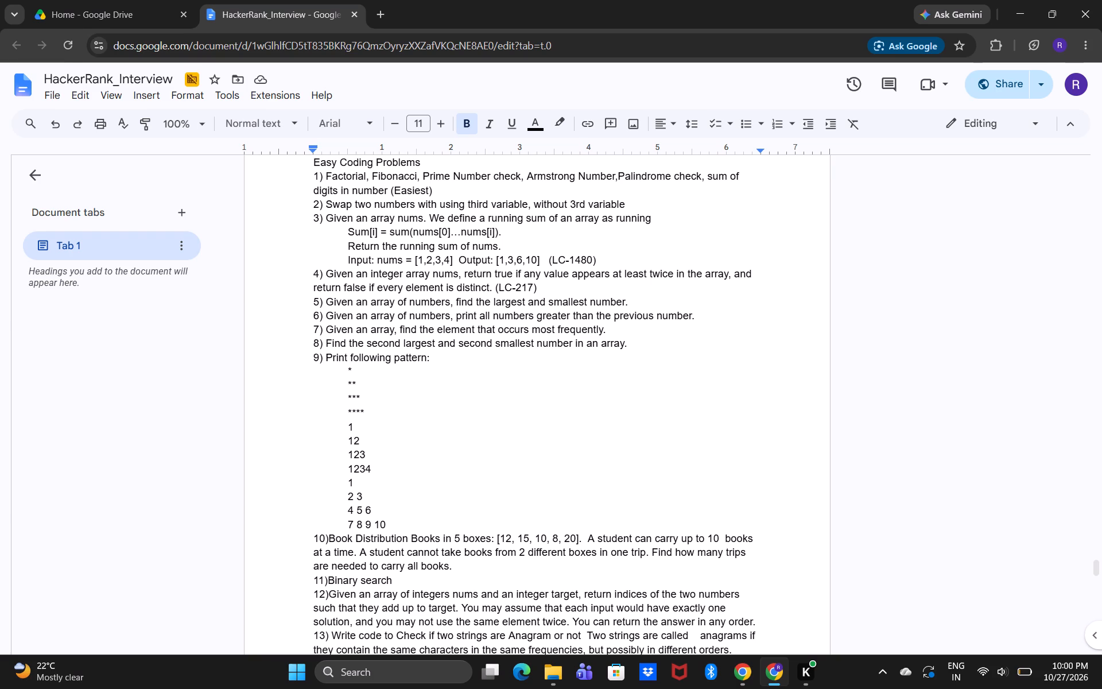
# Close the HackerRank_Interview document.
pyautogui.click(353, 15)
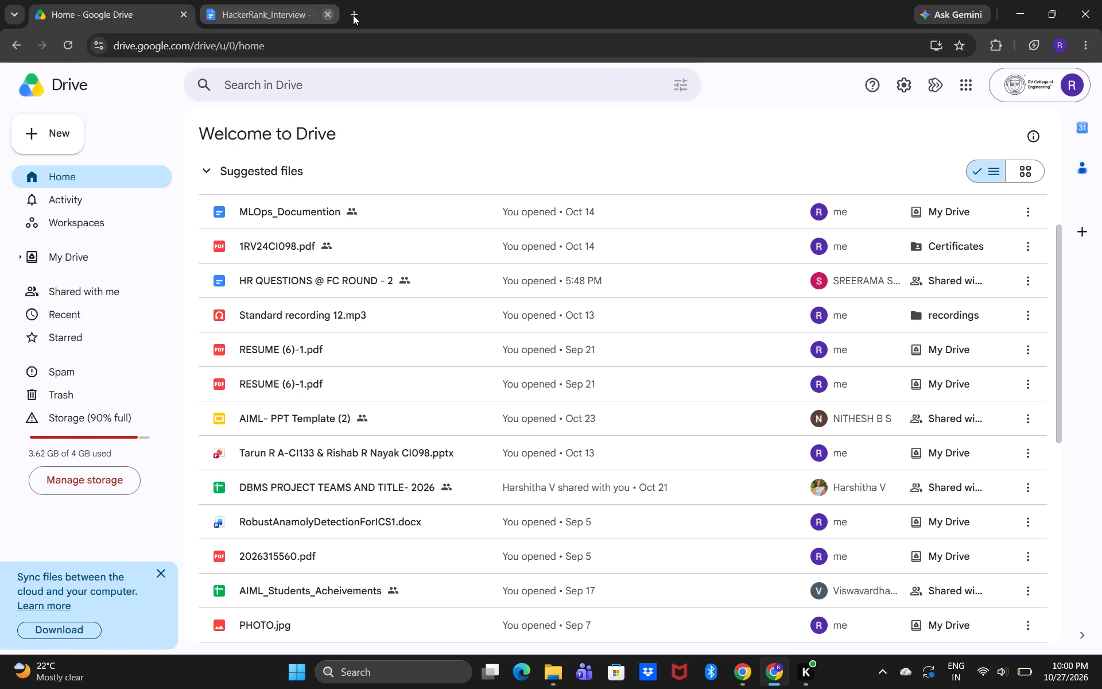
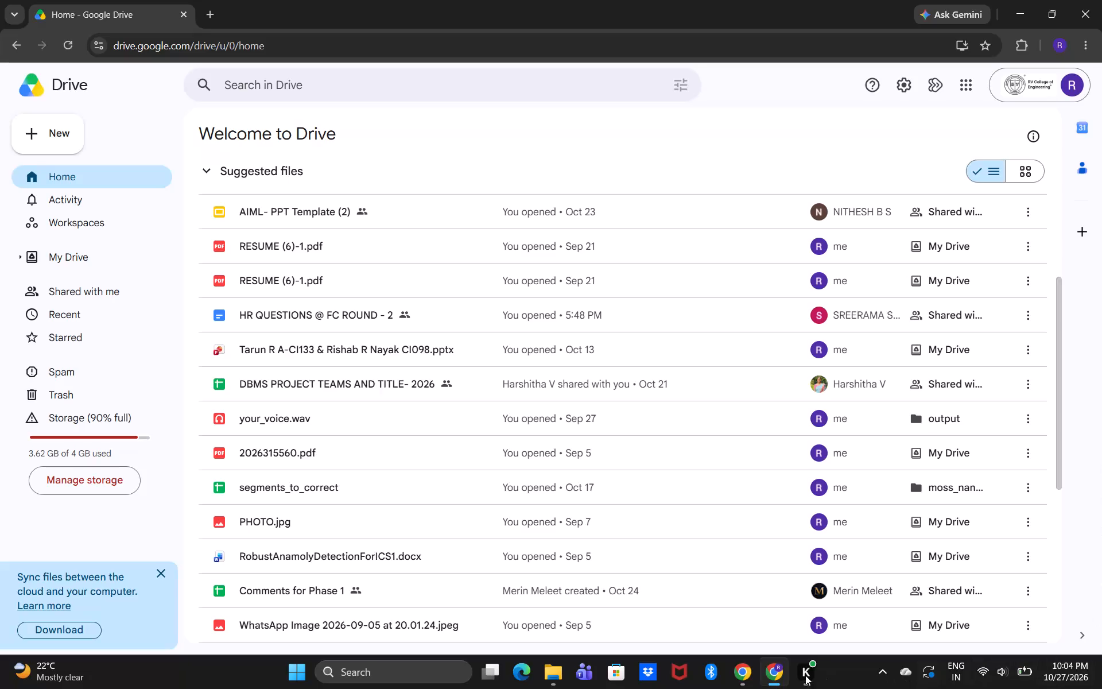
# Switch to the browser window with Striver's A2Z DSA Sheet and look back through its topics from Binary Trees up to Beginner Problems.
pyautogui.click(746, 667)
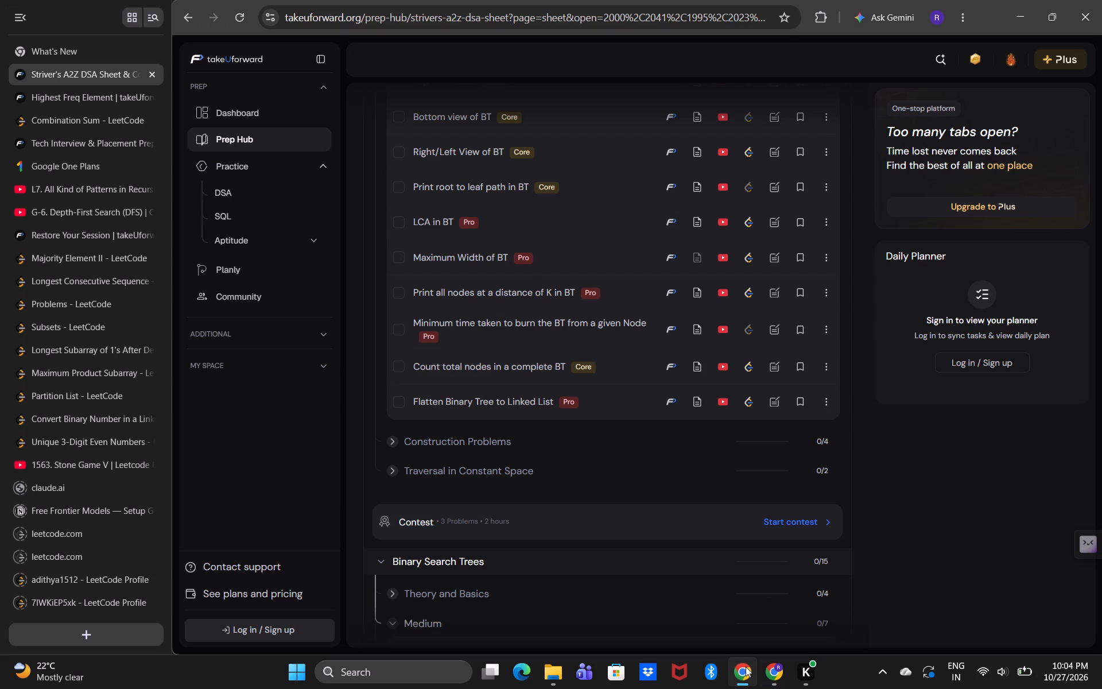
pyautogui.scroll(6, 695, 456)
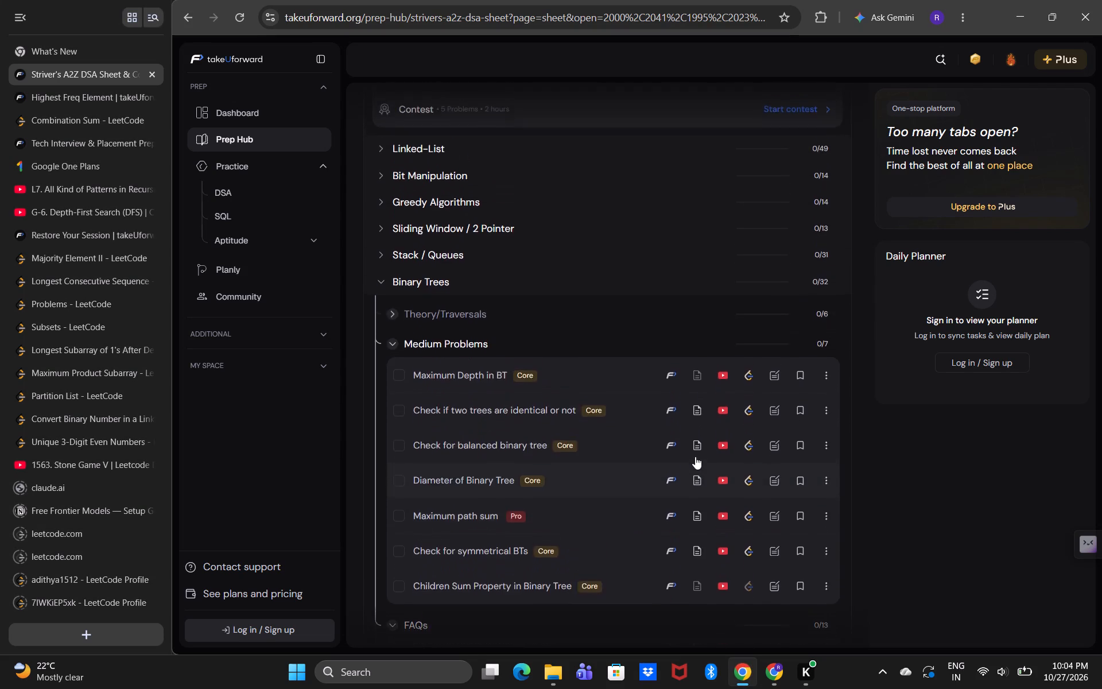
pyautogui.scroll(5, 695, 456)
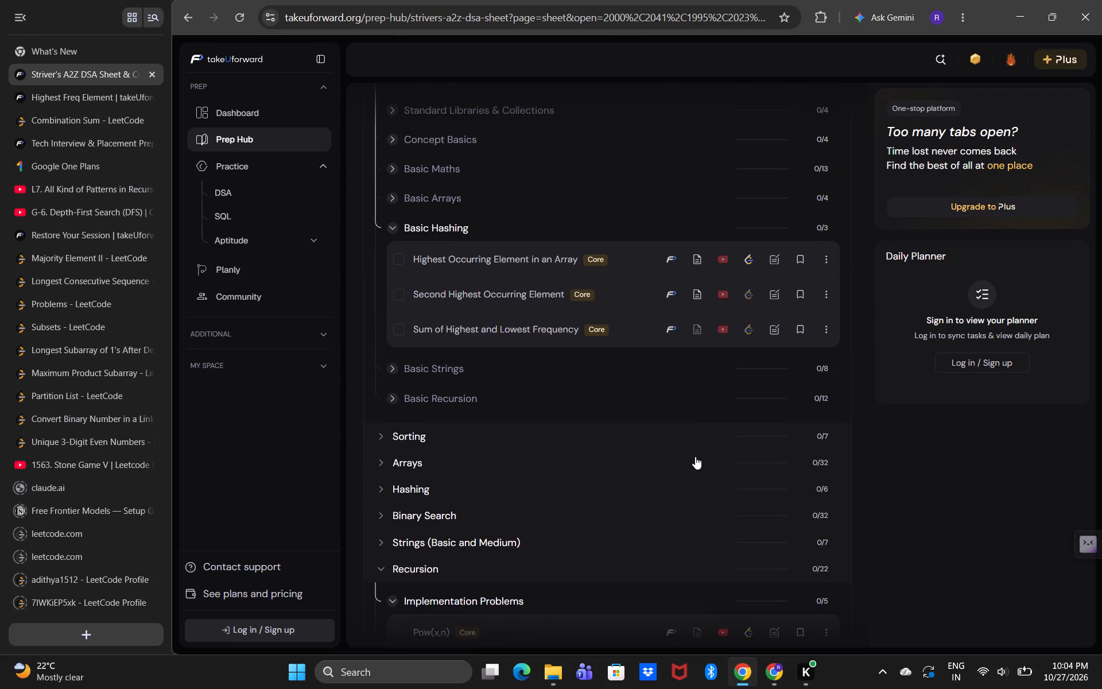
pyautogui.scroll(1, 695, 456)
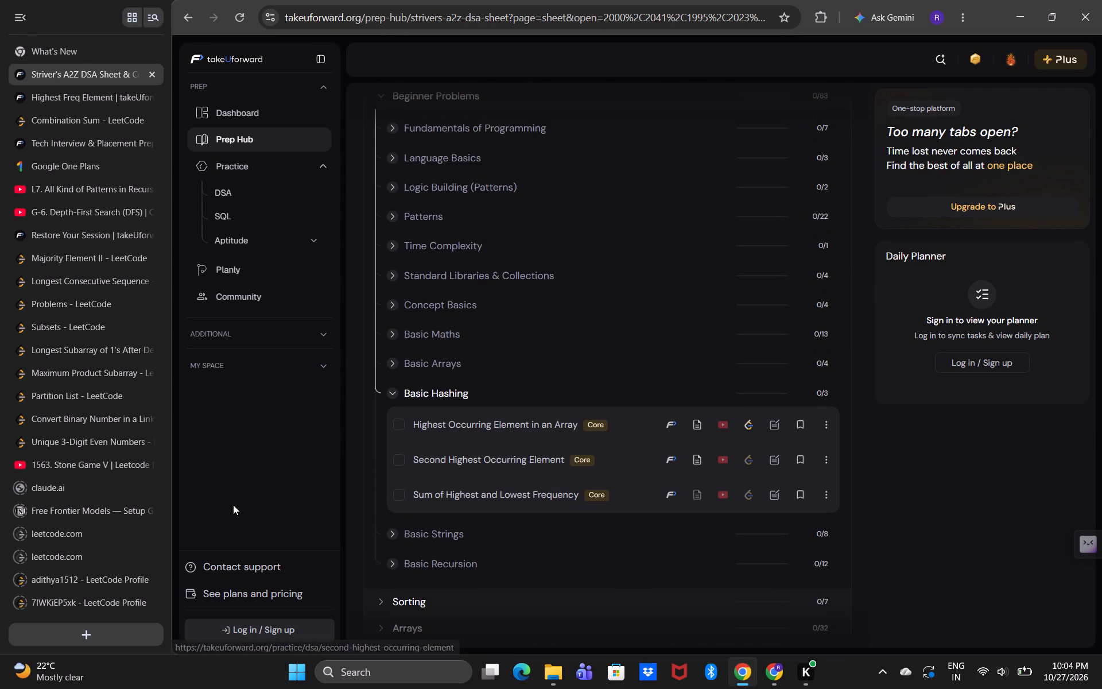
pyautogui.scroll(1, 107, 500)
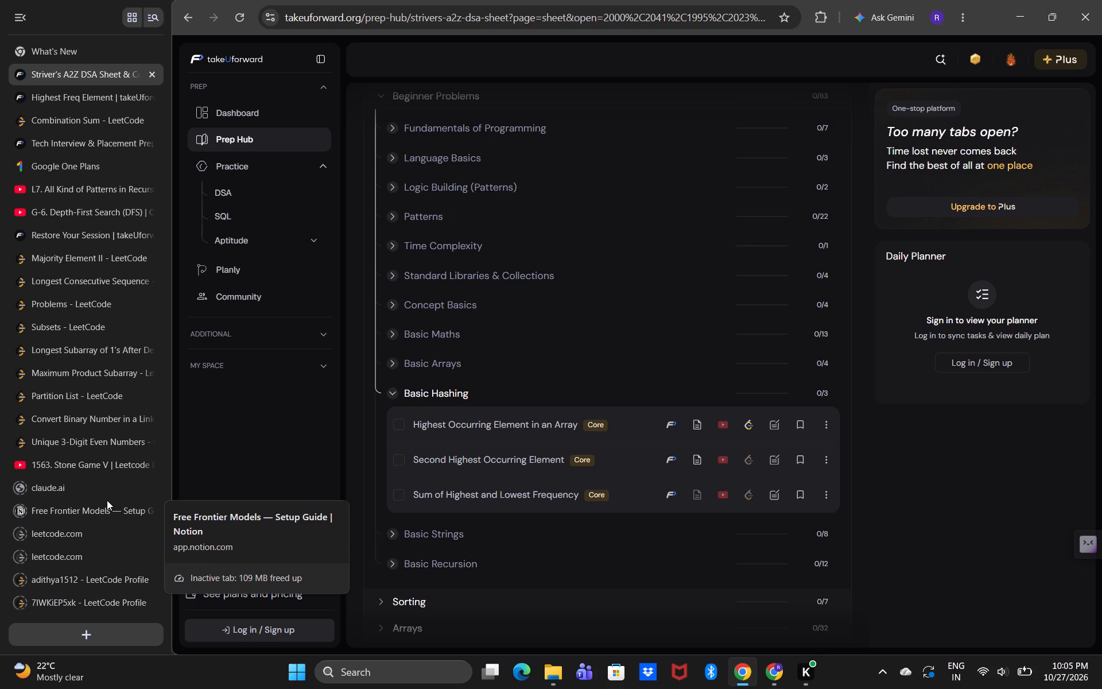
pyautogui.scroll(1, 488, 368)
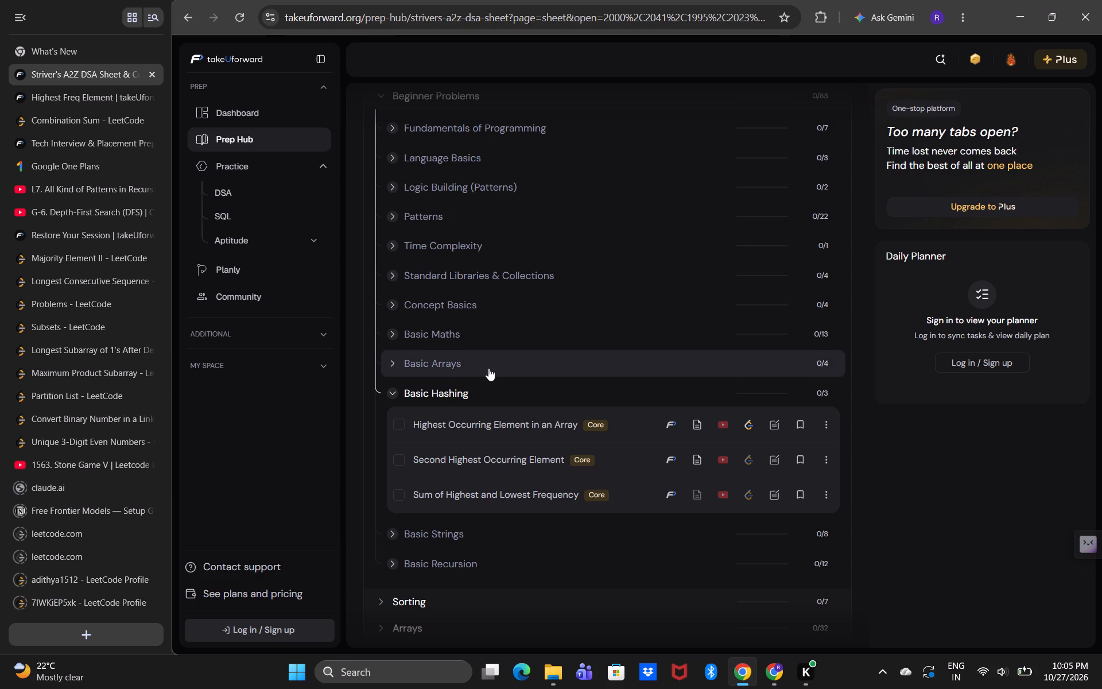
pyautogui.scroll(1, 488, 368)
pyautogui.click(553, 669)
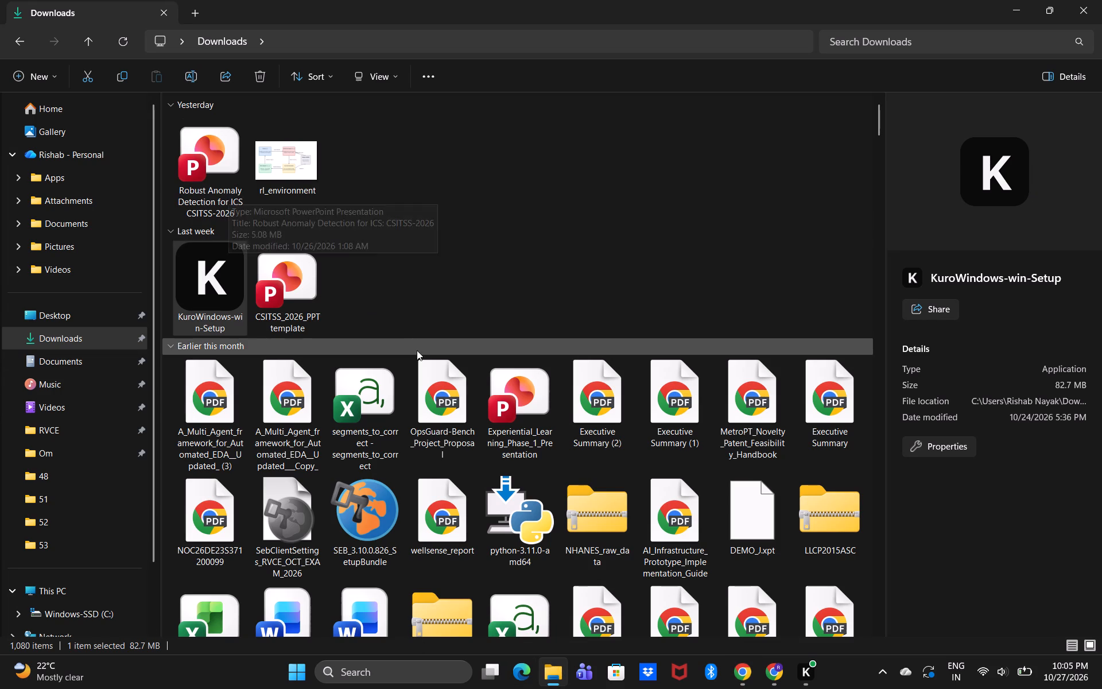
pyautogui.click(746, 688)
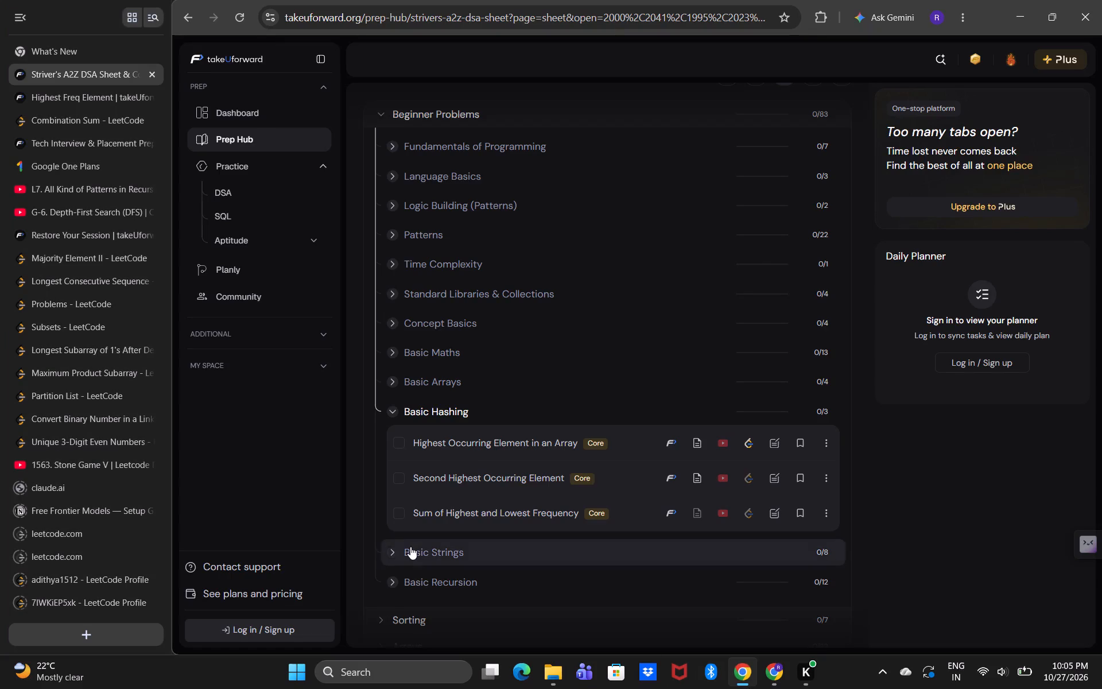